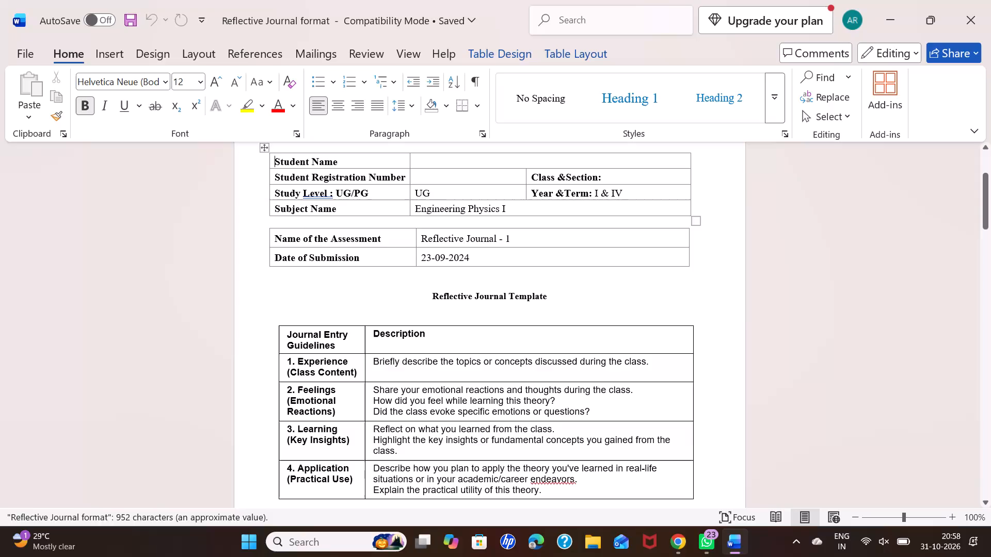
Delete everything from the "Reflective Journal Template" heading onward, leaving a left-aligned blank line below the Date of Submission table.
{"action": "left_click_drag", "start_coordinate": [430, 295], "coordinate": [529, 527]}
{"action": "key", "text": "BackSpace"}
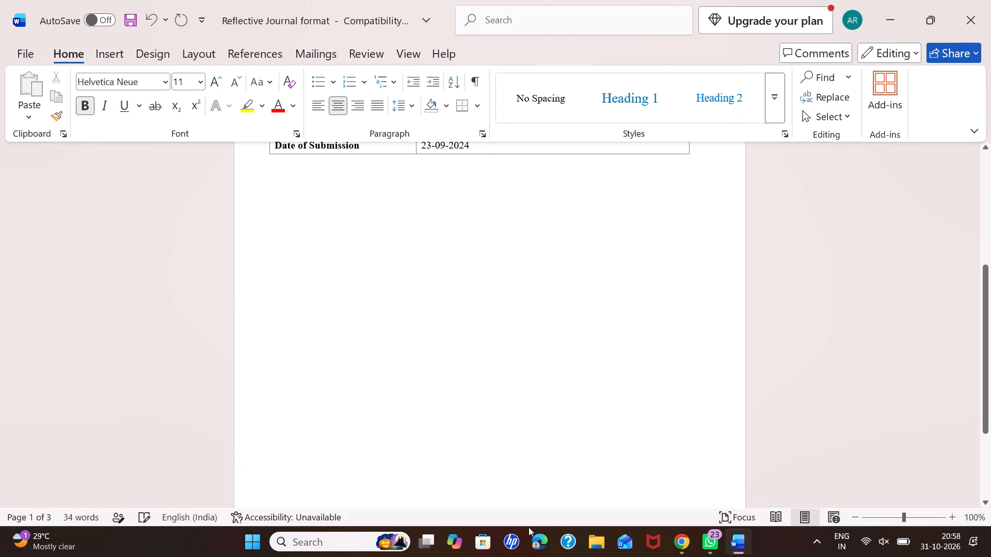
{"action": "key", "text": "Return"}
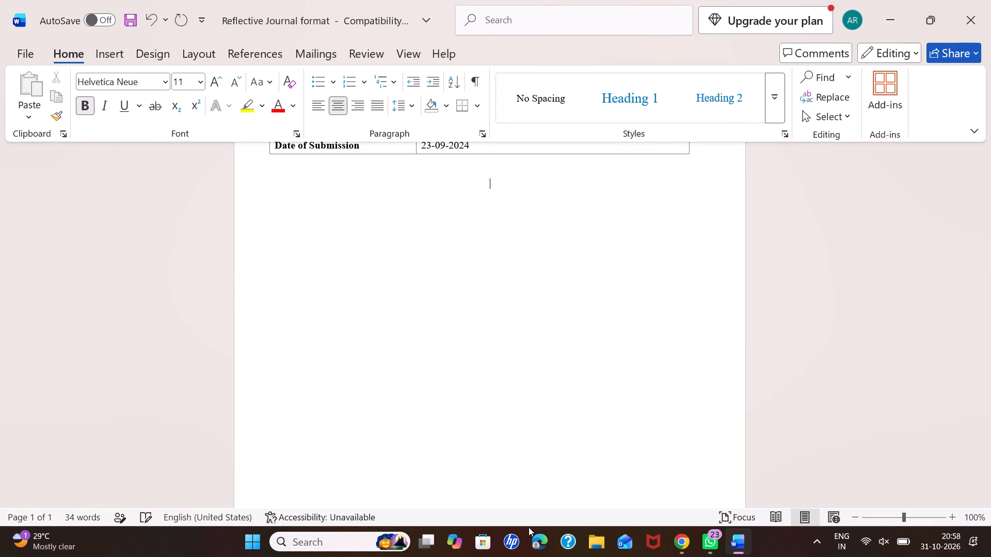
{"action": "key", "text": "BackSpace"}
{"action": "key", "text": "BackSpace"}
{"action": "key", "text": "Return"}
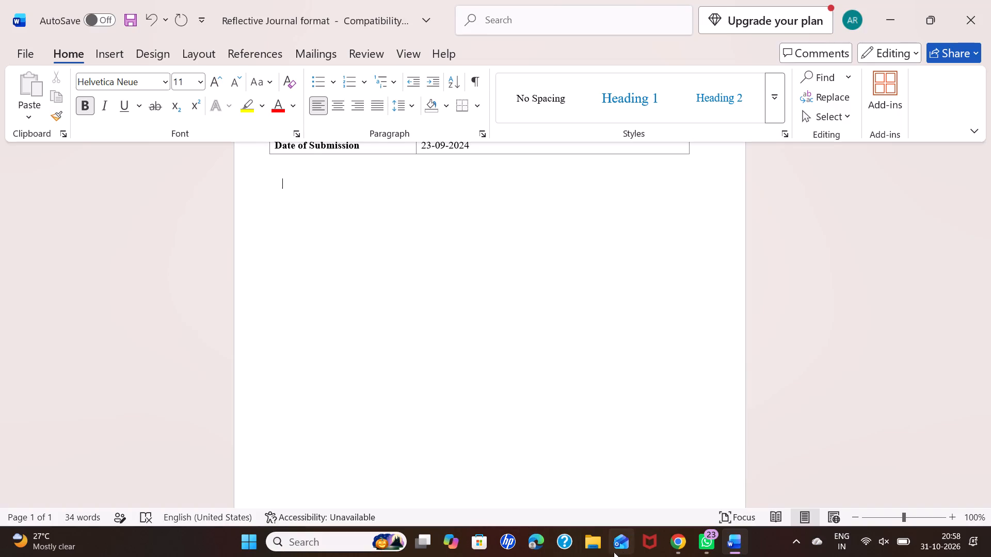
{"action": "left_click", "coordinate": [593, 552]}
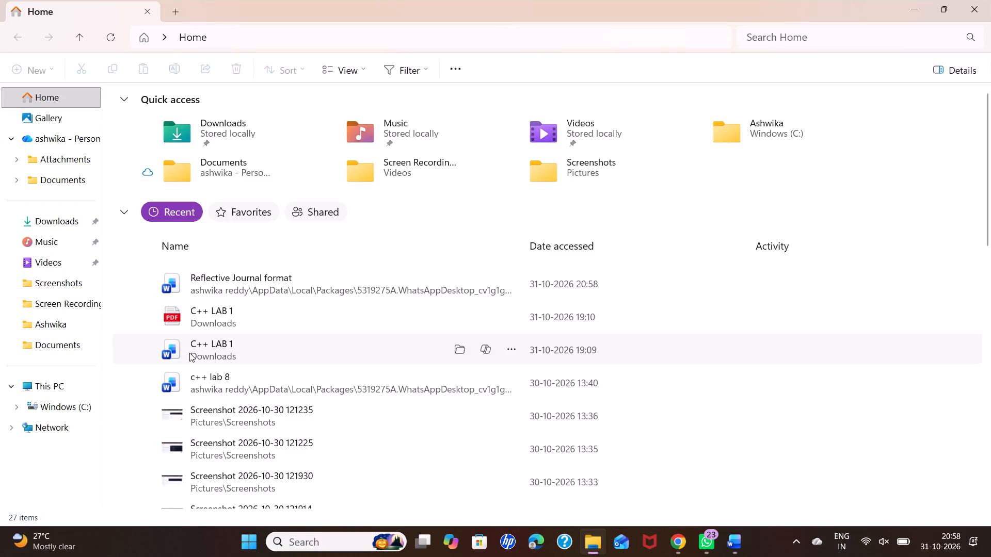
{"action": "left_click", "coordinate": [54, 218]}
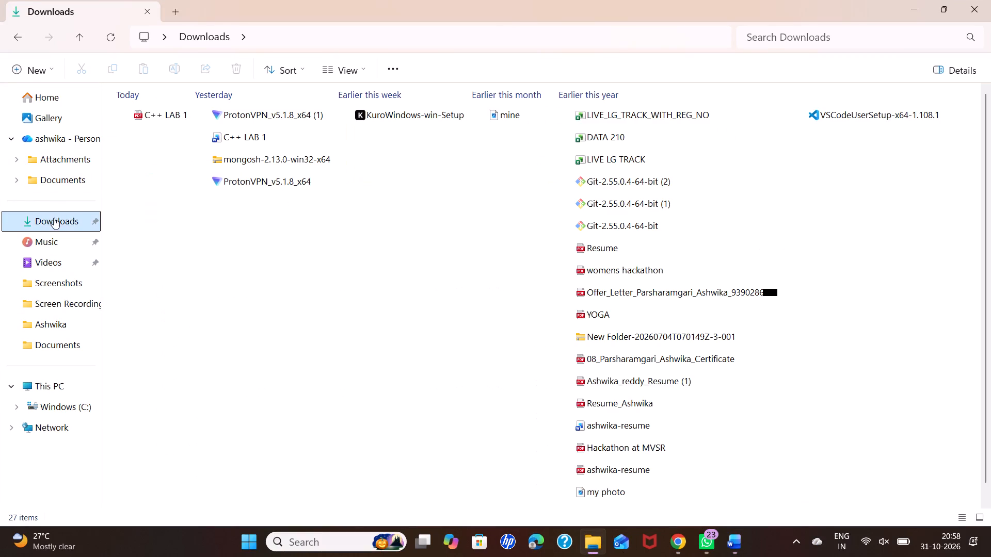
{"action": "left_click", "coordinate": [78, 273]}
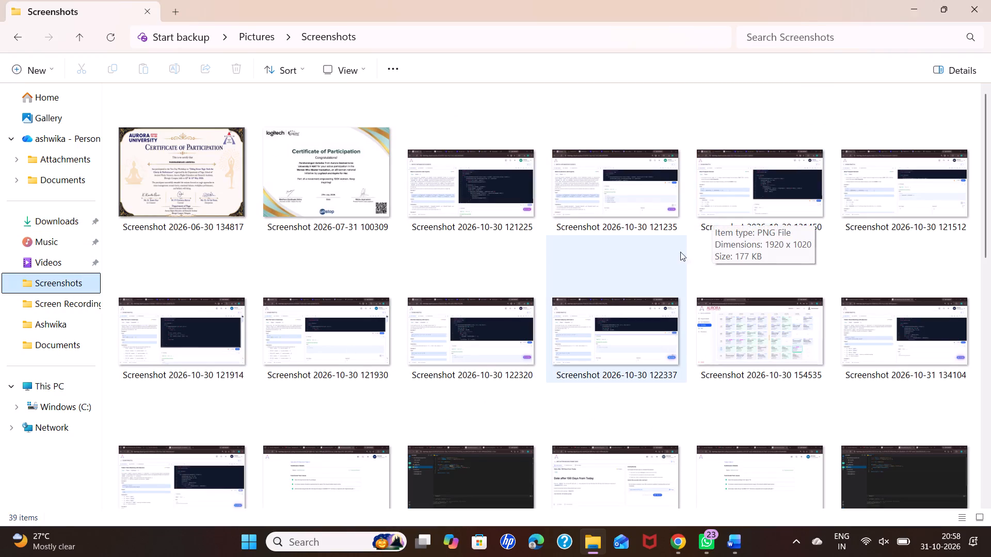
{"action": "scroll", "coordinate": [554, 379], "scroll_direction": "right", "scroll_amount": 1}
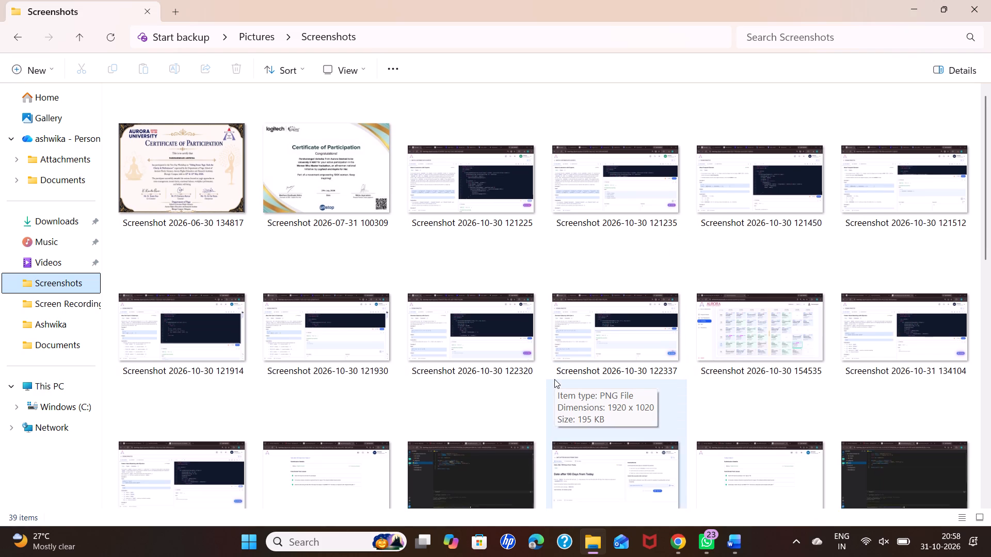
{"action": "scroll", "coordinate": [554, 379], "scroll_direction": "right", "scroll_amount": 1}
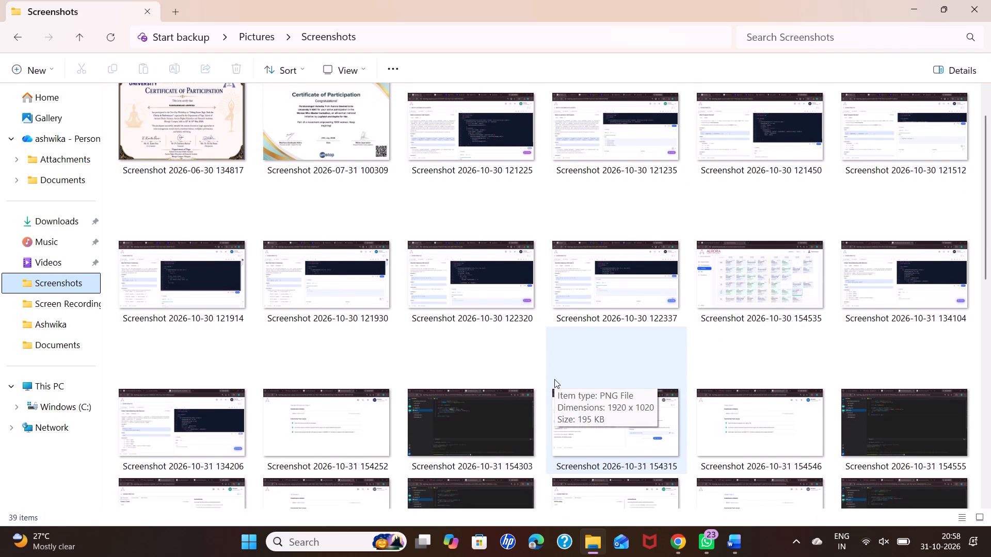
{"action": "scroll", "coordinate": [554, 379], "scroll_direction": "right", "scroll_amount": 1}
{"action": "scroll", "coordinate": [554, 379], "scroll_direction": "down", "scroll_amount": 1}
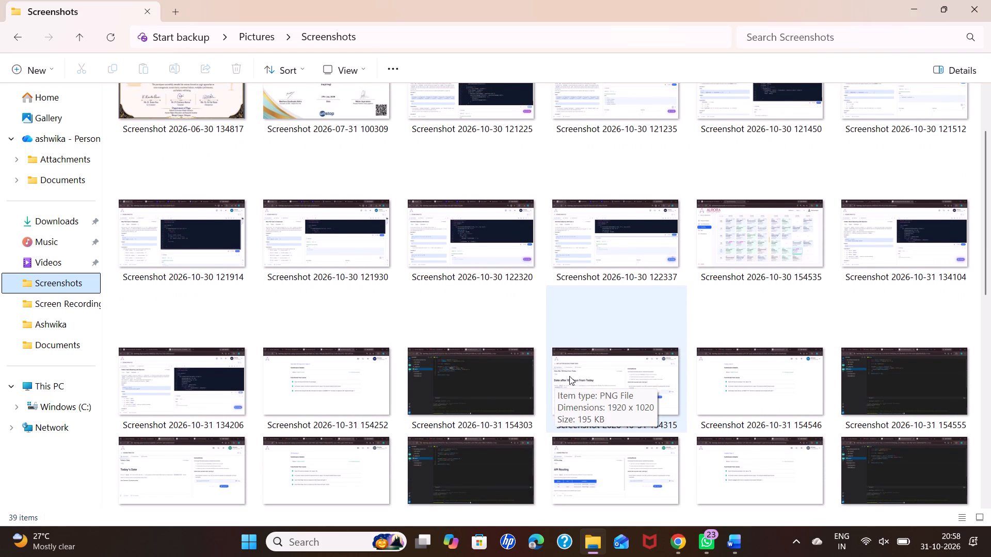
{"action": "double_click", "coordinate": [586, 372]}
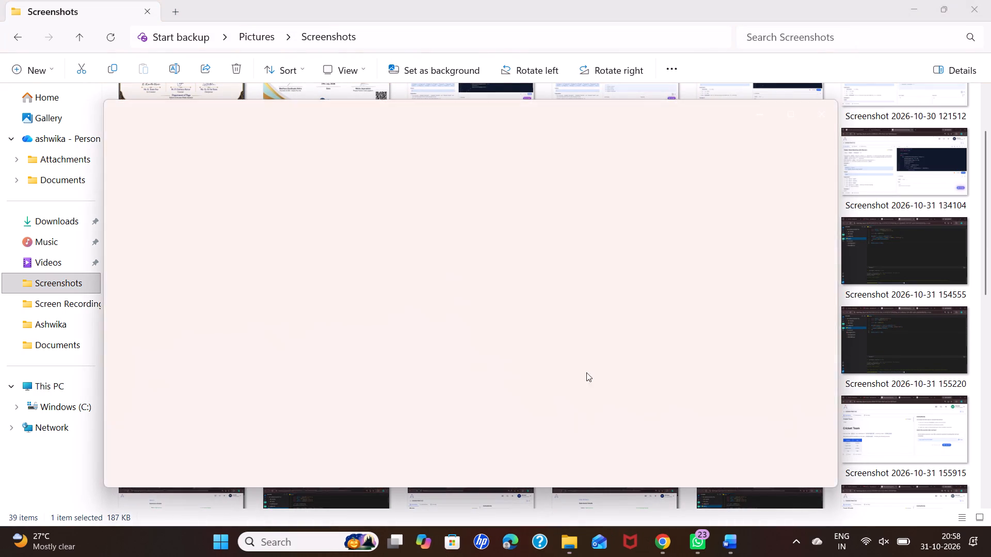
{"action": "left_click", "coordinate": [287, 117]}
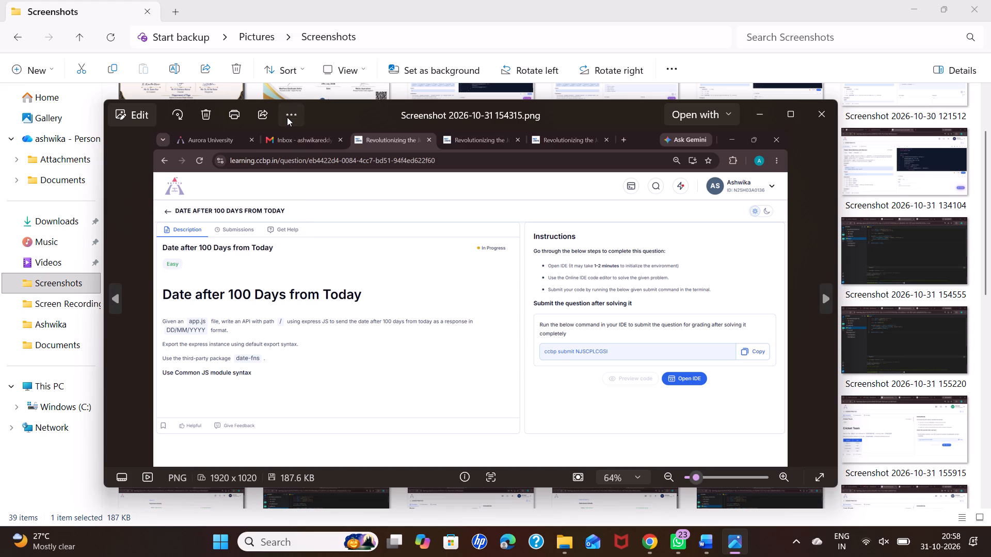
{"action": "left_click", "coordinate": [244, 176]}
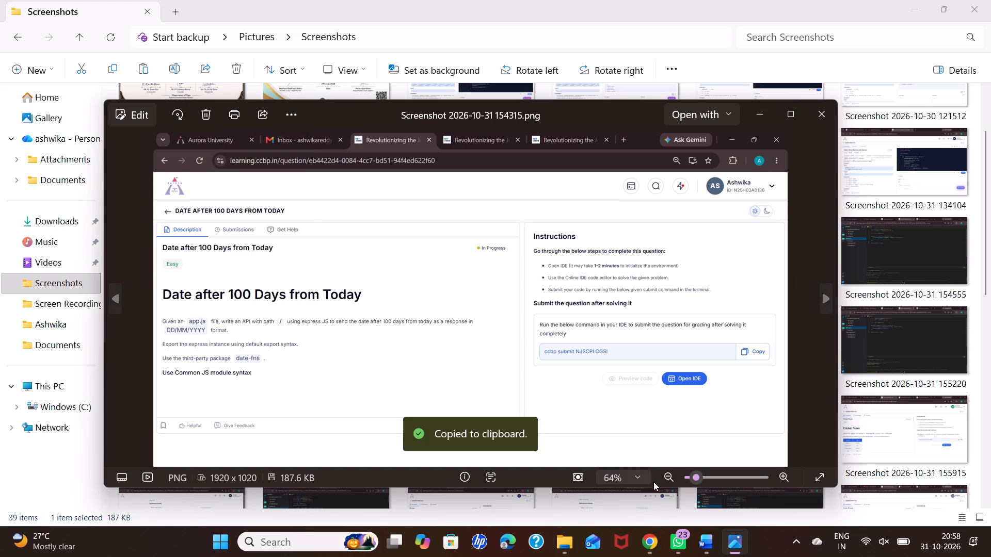
{"action": "left_click", "coordinate": [824, 127]}
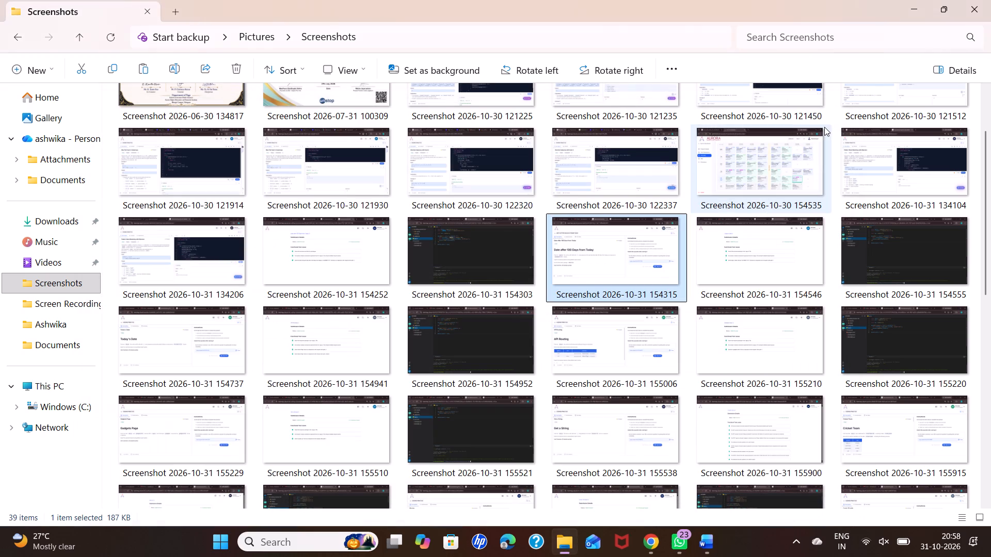
Back in the Word document, add the heading "QUESTION:" below the tables and paste the copied screenshot under it.
{"action": "left_click", "coordinate": [735, 539]}
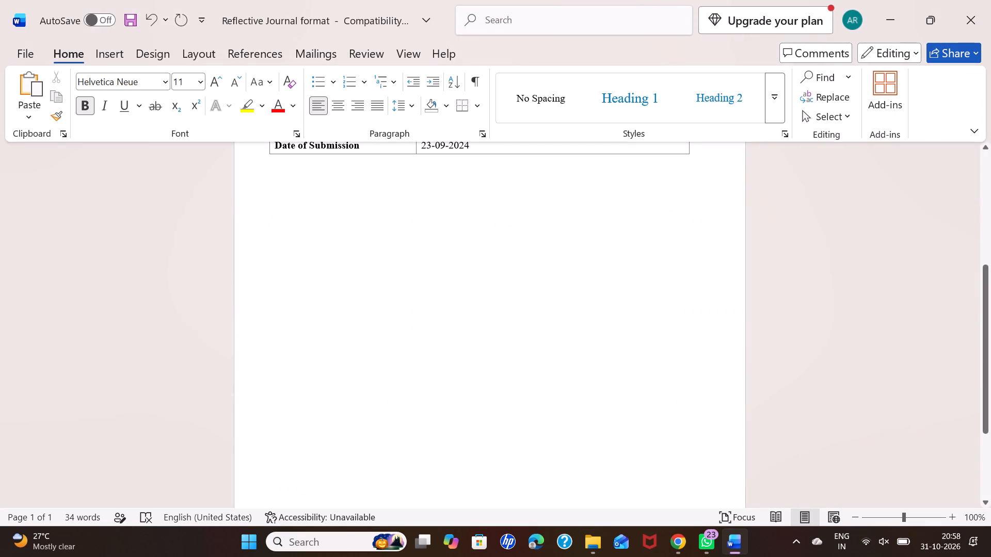
{"action": "type", "text": "QU"}
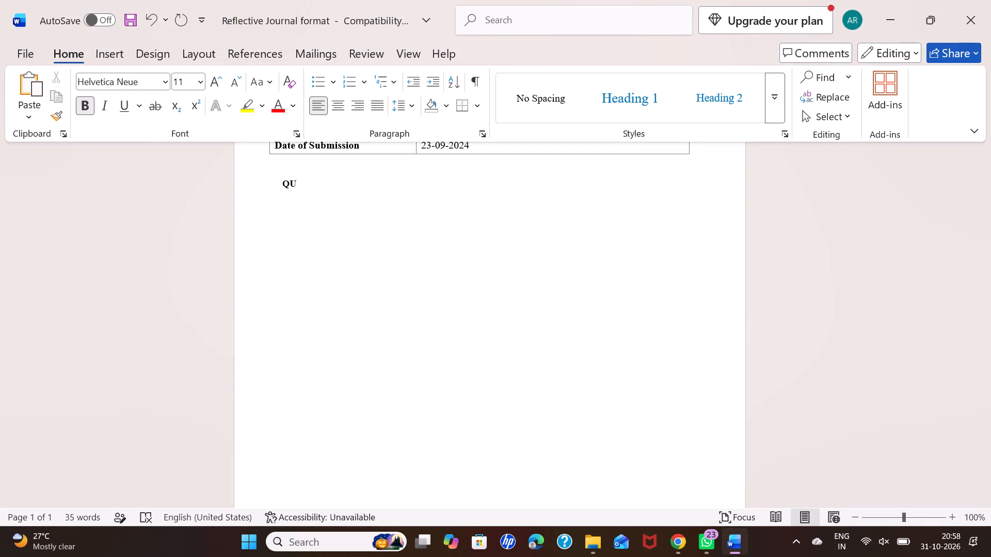
{"action": "type", "text": "ESTION"}
{"action": "key", "text": "shift+colon"}
{"action": "key", "text": "Return"}
{"action": "key", "text": "ctrl+v"}
Crop the question screenshot to remove the browser tab and address bars at its top and the empty strip at its bottom.
{"action": "right_click", "coordinate": [535, 302]}
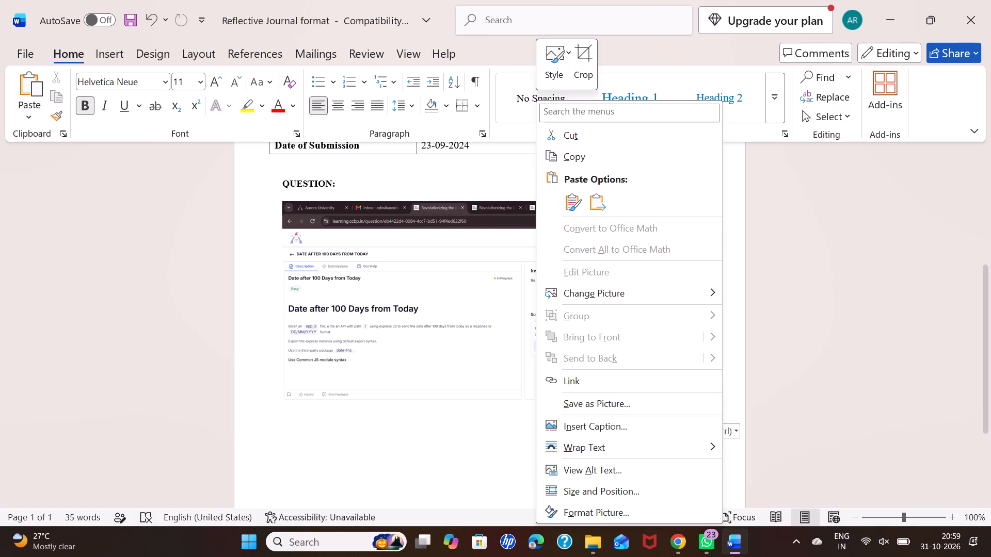
{"action": "left_click", "coordinate": [594, 85]}
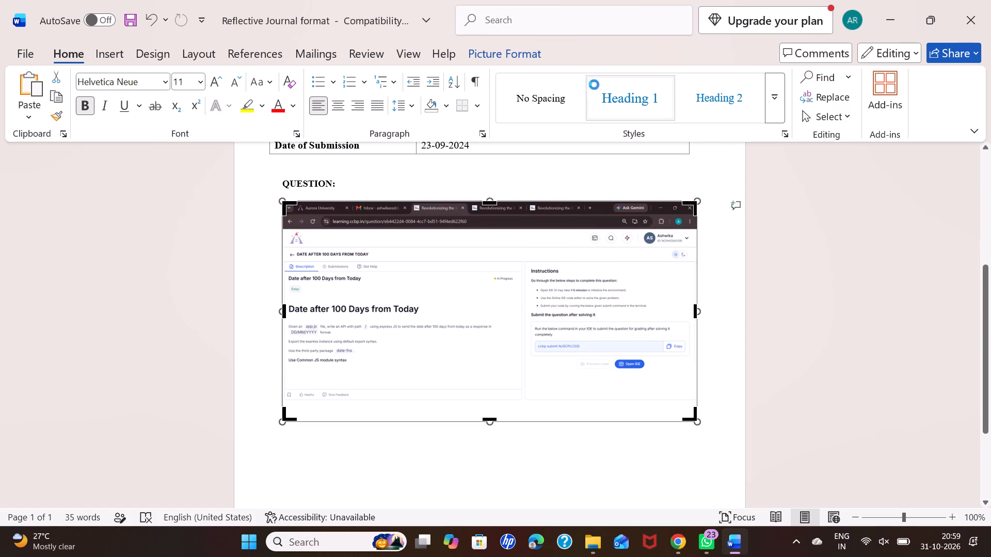
{"action": "left_click_drag", "start_coordinate": [491, 418], "coordinate": [493, 398]}
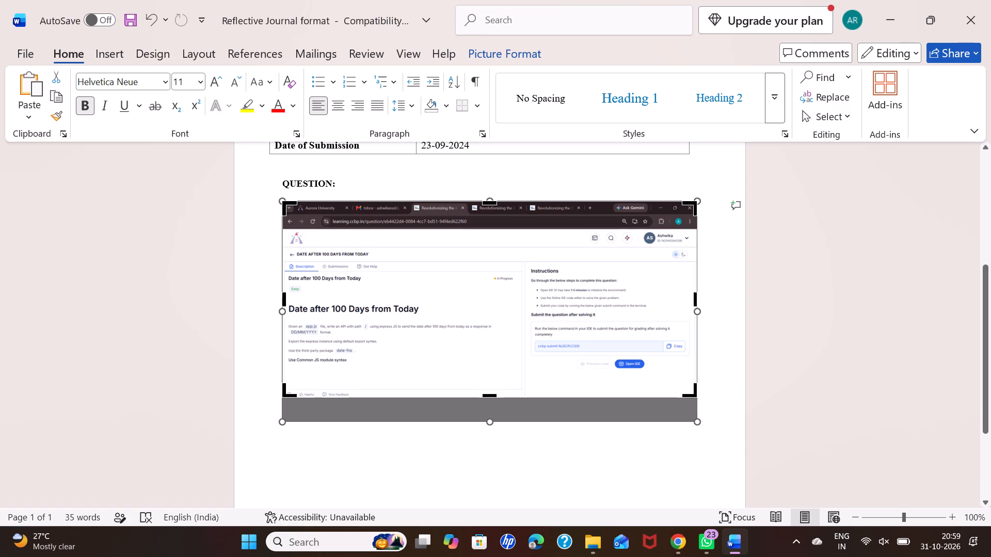
{"action": "left_click_drag", "start_coordinate": [490, 202], "coordinate": [490, 209]}
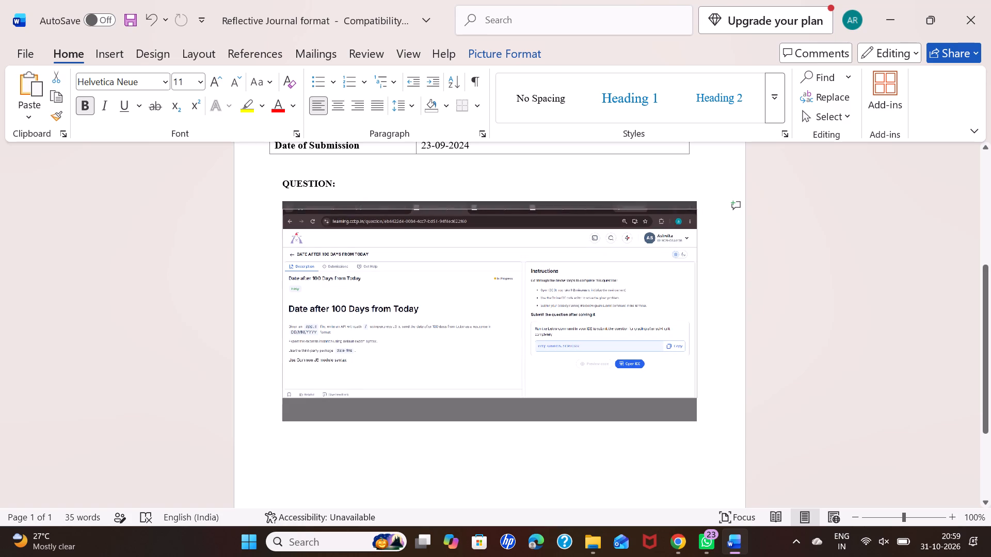
{"action": "left_click_drag", "start_coordinate": [490, 209], "coordinate": [500, 230]}
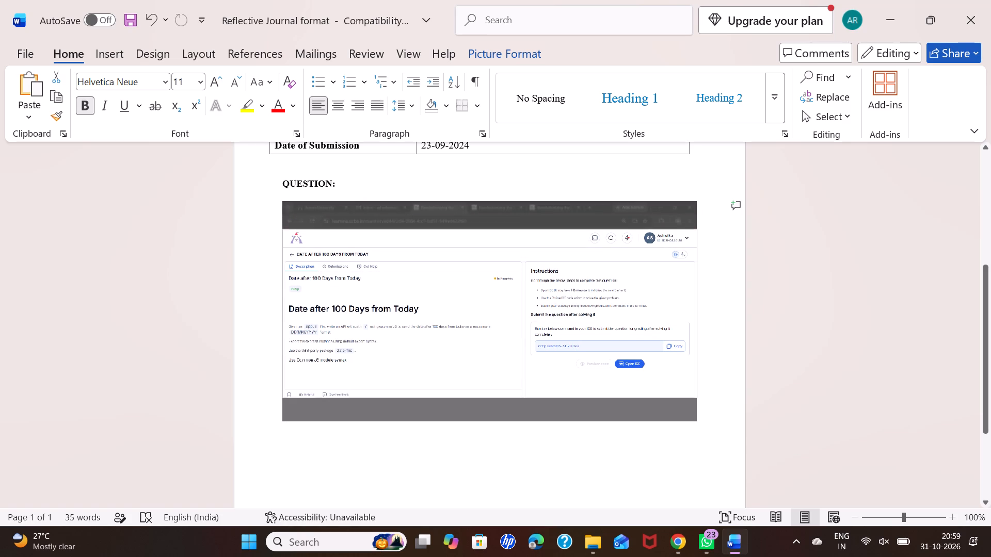
{"action": "left_click_drag", "start_coordinate": [500, 230], "coordinate": [500, 230]}
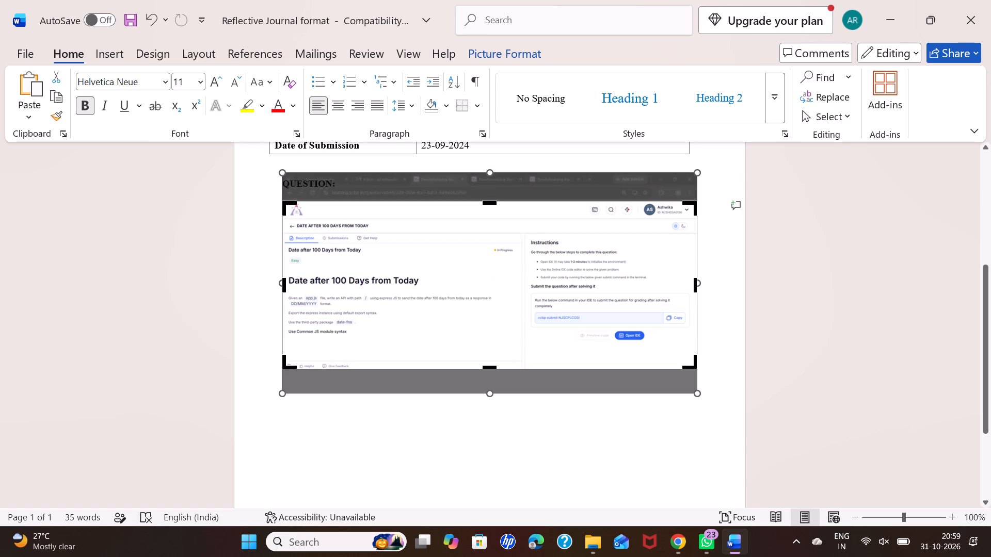
{"action": "left_click", "coordinate": [716, 235]}
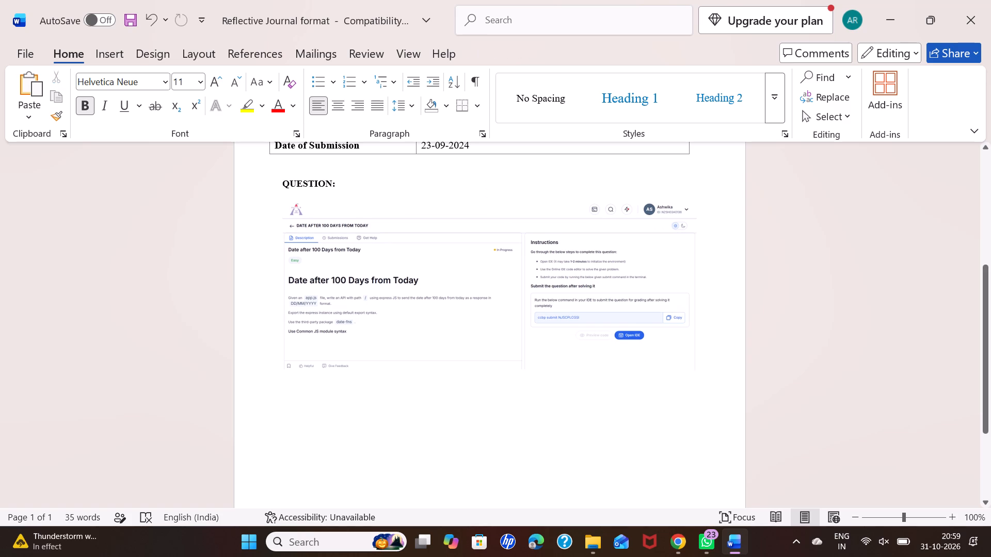
Add the heading "CODE:" below the cropped question picture, separated by a blank line and followed by a new line.
{"action": "scroll", "coordinate": [506, 417], "scroll_direction": "right", "scroll_amount": 1}
{"action": "key", "text": "Return"}
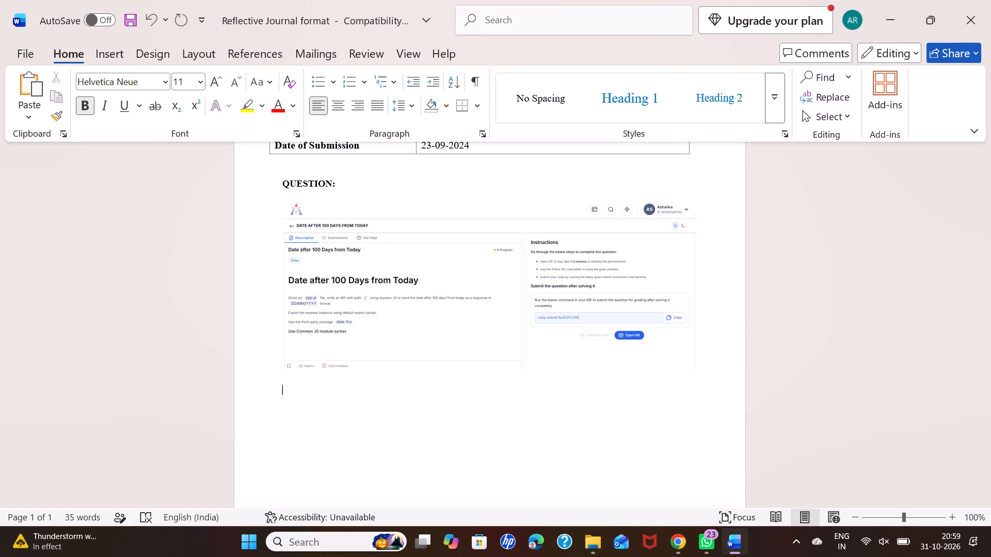
{"action": "key", "text": "Return"}
{"action": "type", "text": "CODE"}
{"action": "key", "text": "shift+colon"}
{"action": "key", "text": "Return"}
{"action": "left_click", "coordinate": [596, 537]}
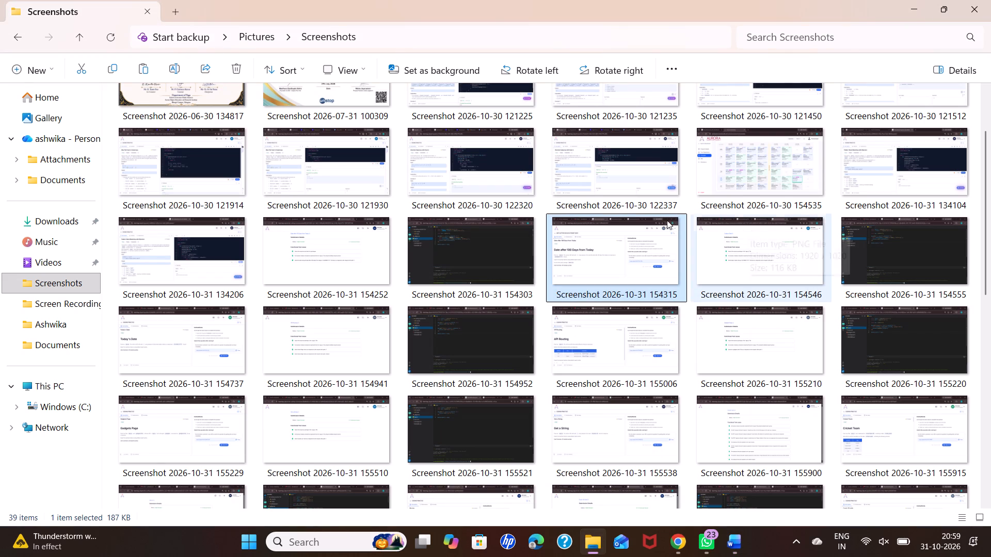
{"action": "double_click", "coordinate": [499, 240]}
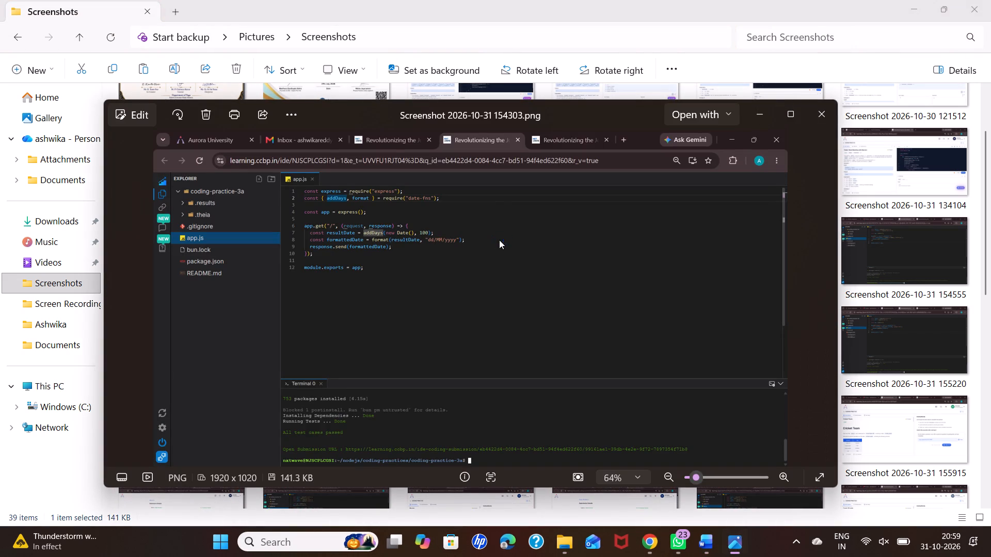
{"action": "left_click", "coordinate": [291, 113]}
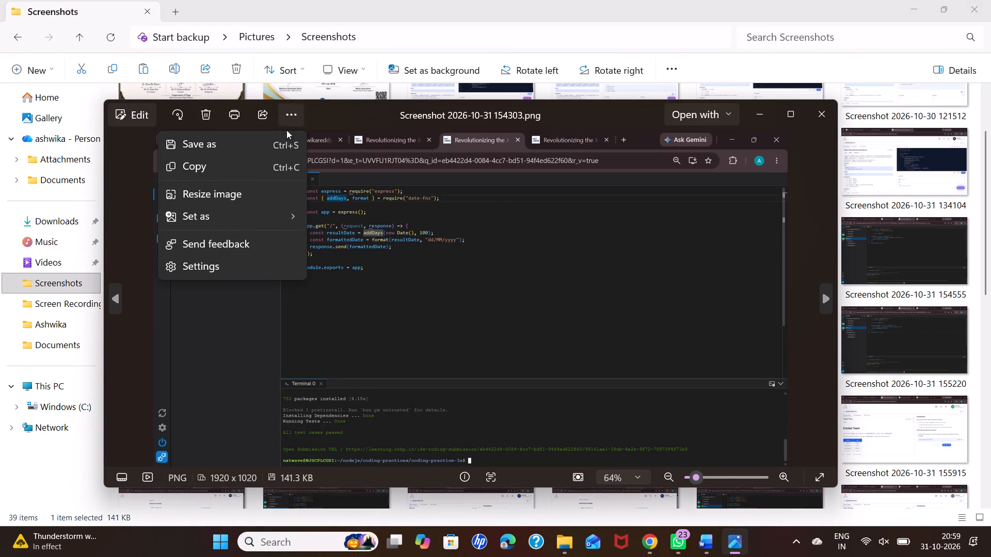
{"action": "left_click", "coordinate": [227, 177]}
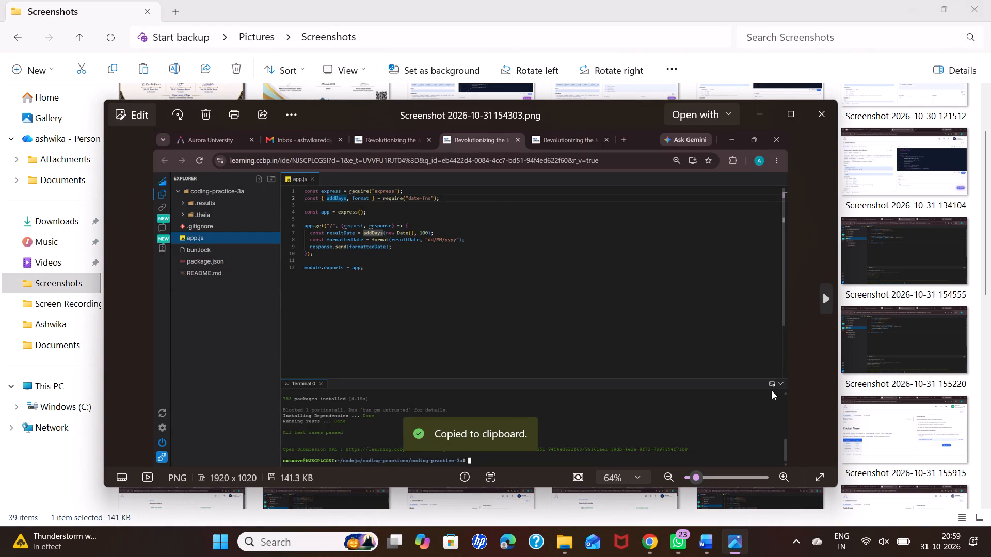
{"action": "left_click", "coordinate": [834, 116]}
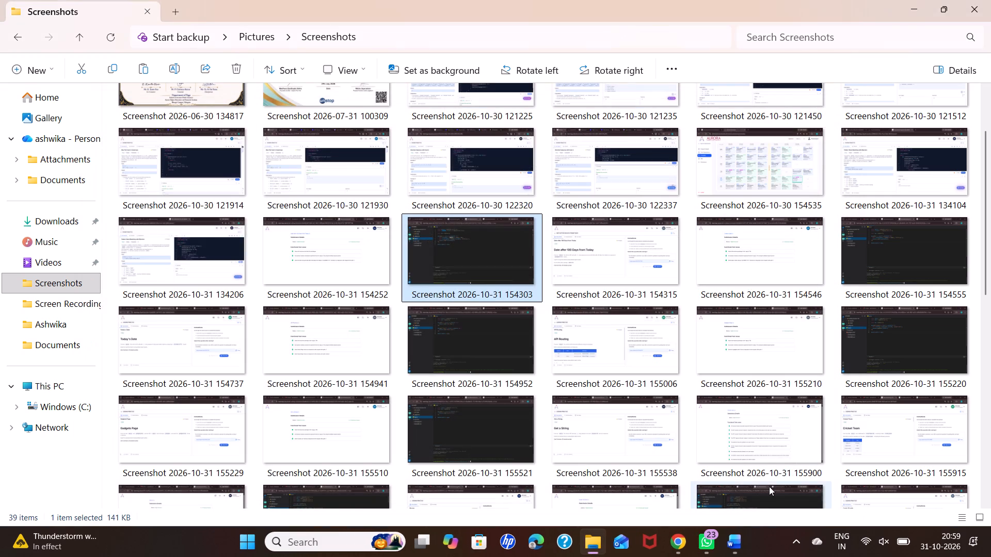
Switch to the Word document and paste the copied code screenshot under the "CODE:" heading.
{"action": "left_click", "coordinate": [729, 555]}
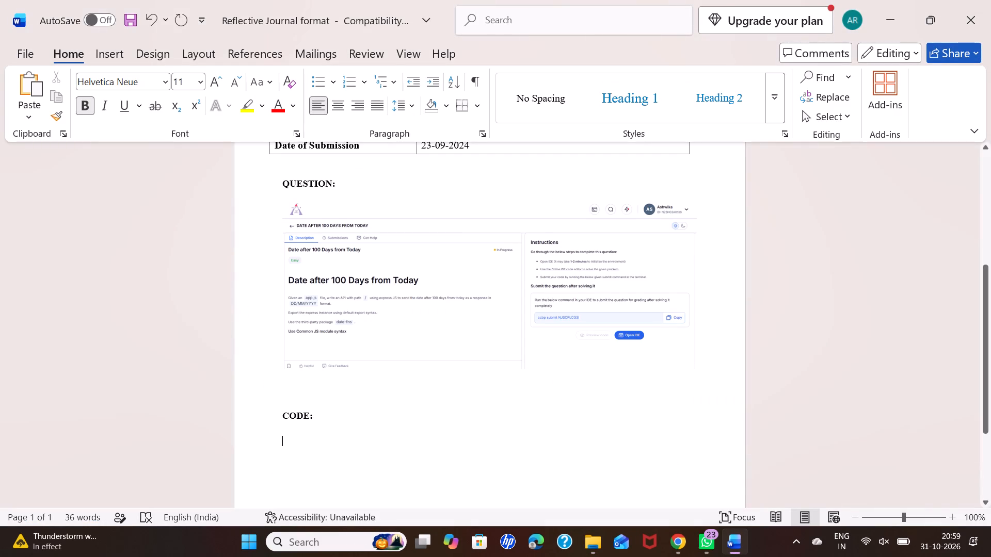
{"action": "key", "text": "ctrl+v"}
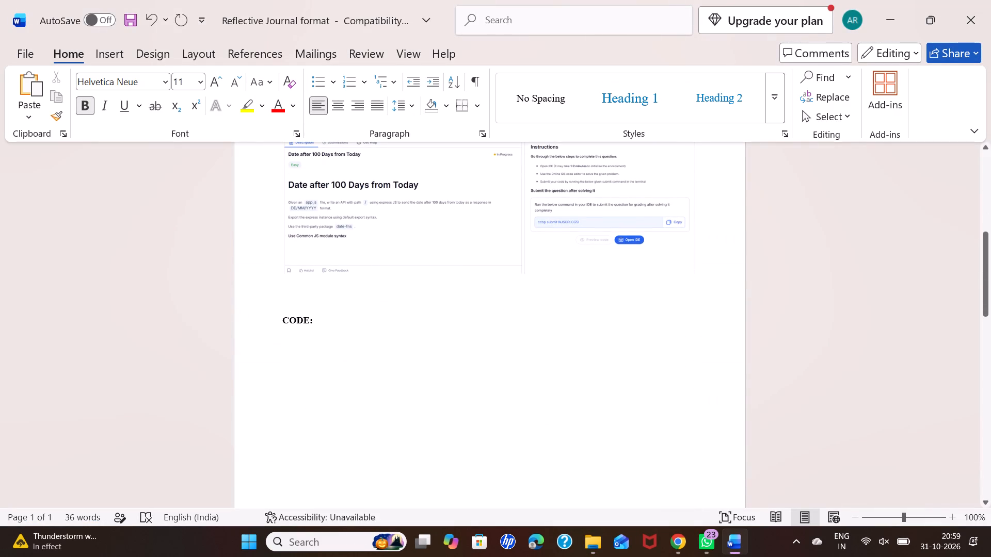
Insert blank lines between the question picture and the "CODE:" heading so the heading starts at the top of the second page.
{"action": "left_click", "coordinate": [326, 304]}
{"action": "key", "text": "Return"}
{"action": "key", "text": "Return"}
{"action": "key", "text": "Return"}
{"action": "key", "text": "Return"}
{"action": "key", "text": "Return"}
{"action": "key", "text": "Return"}
{"action": "key", "text": "Return"}
{"action": "key", "text": "Return"}
{"action": "key", "text": "Return"}
{"action": "key", "text": "Return"}
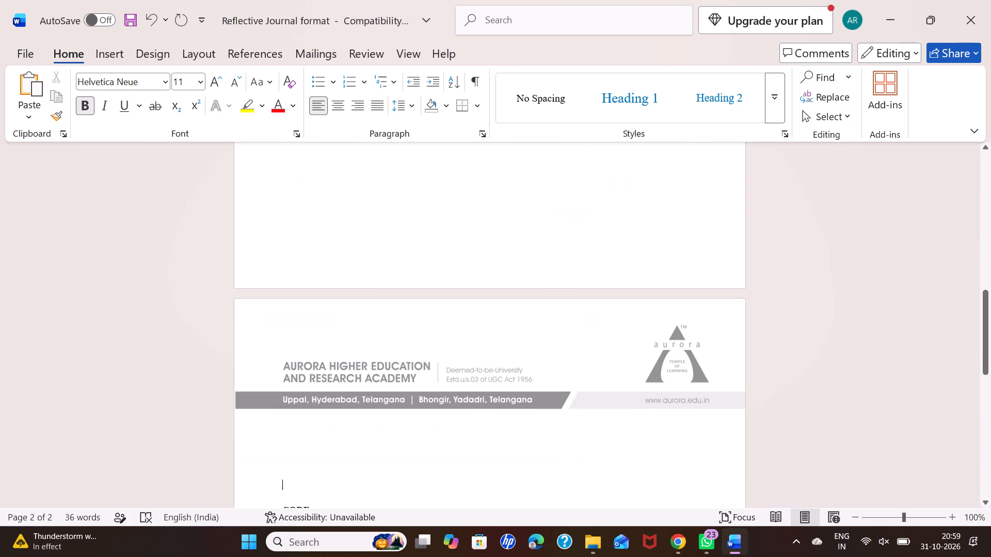
{"action": "key", "text": "BackSpace"}
{"action": "key", "text": "BackSpace"}
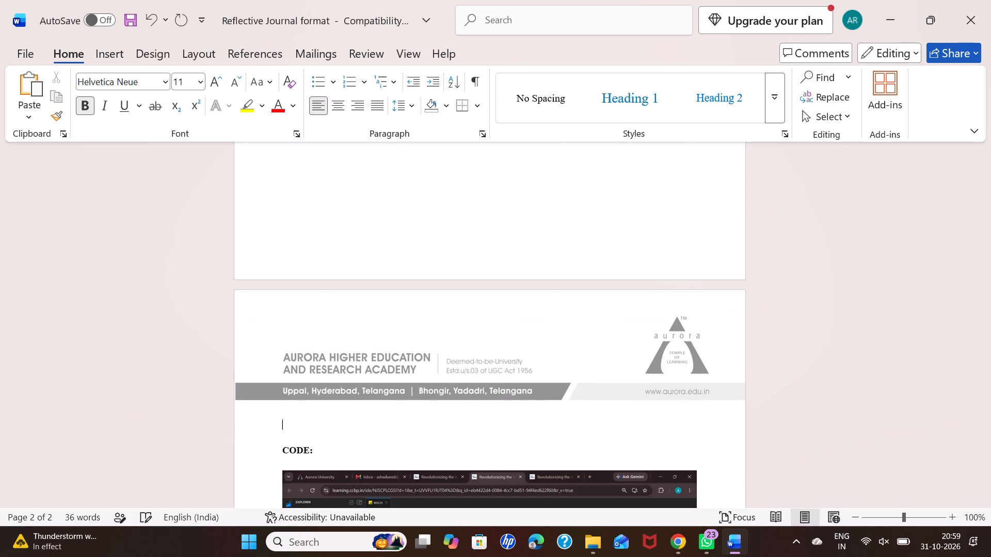
{"action": "key", "text": "BackSpace"}
Add three blank lines between the assessment details table and the "QUESTION:" heading.
{"action": "scroll", "coordinate": [326, 304], "scroll_direction": "up", "scroll_amount": 1}
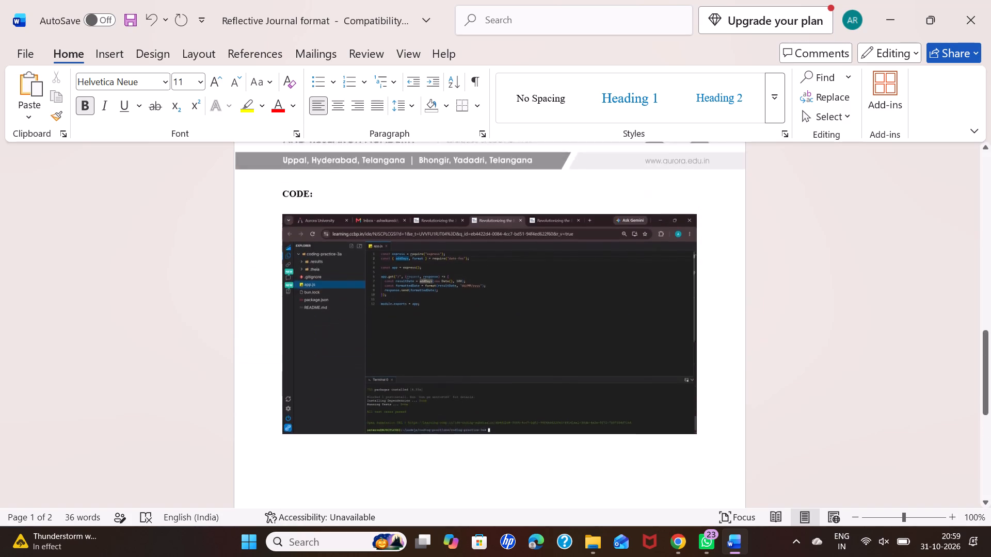
{"action": "scroll", "coordinate": [326, 304], "scroll_direction": "up", "scroll_amount": 2}
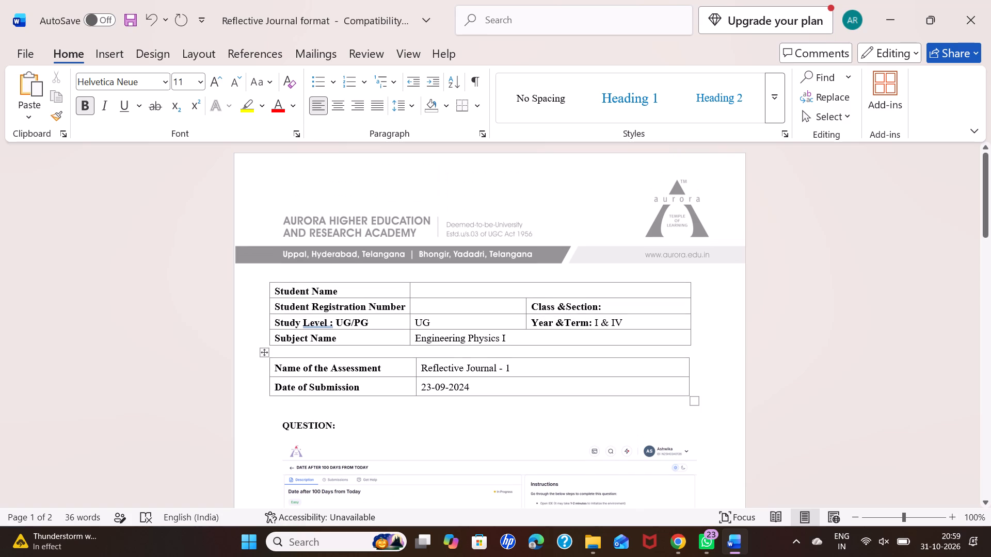
{"action": "left_click", "coordinate": [292, 411]}
{"action": "key", "text": "Return"}
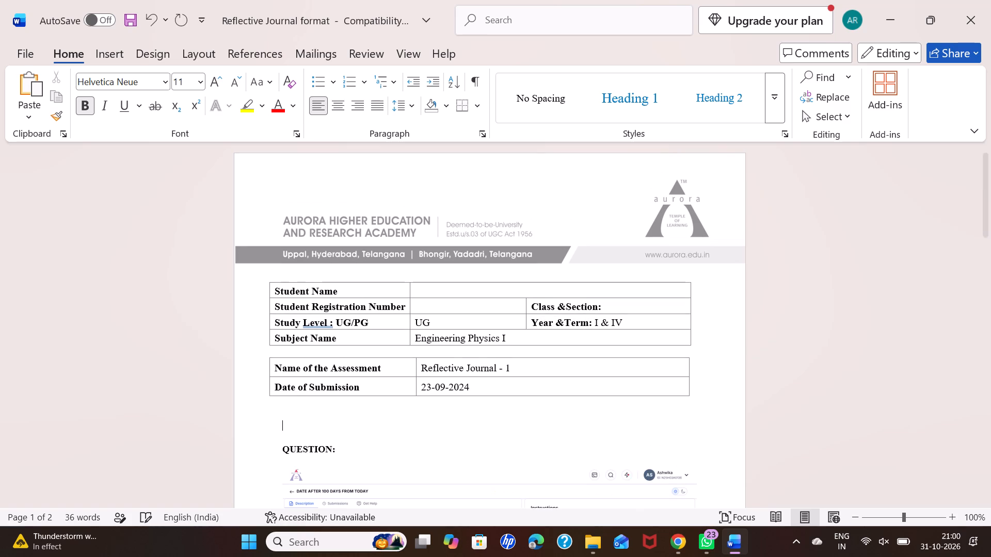
{"action": "key", "text": "Return"}
{"action": "key", "text": "Return"}
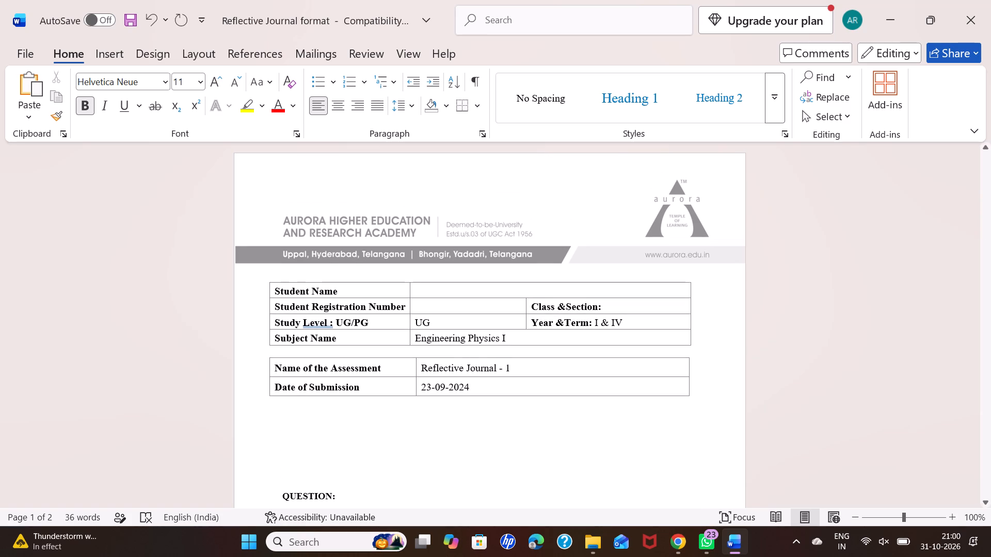
Number the question heading so that it reads "1 QUESTION:".
{"action": "left_click", "coordinate": [279, 493]}
{"action": "key", "text": "1"}
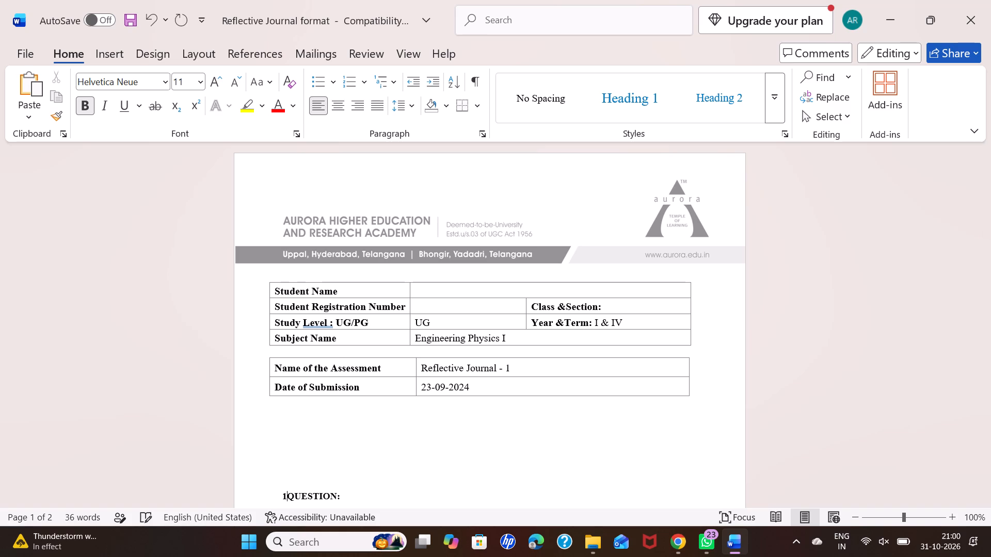
{"action": "key", "text": "space"}
Delete the surplus blank lines above the "CODE:" heading on the second page so it sits directly below the letterhead.
{"action": "scroll", "coordinate": [279, 493], "scroll_direction": "down", "scroll_amount": 1}
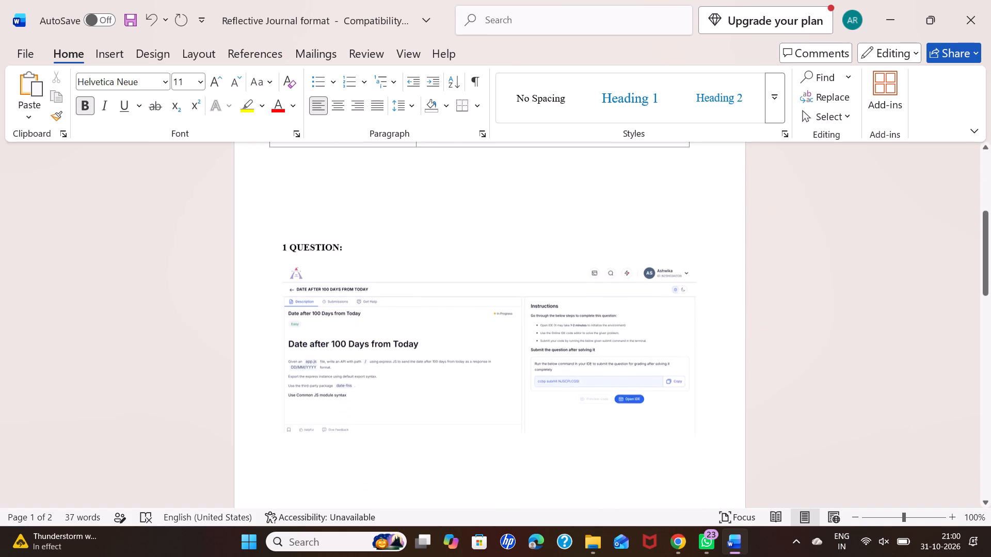
{"action": "scroll", "coordinate": [279, 493], "scroll_direction": "down", "scroll_amount": 1}
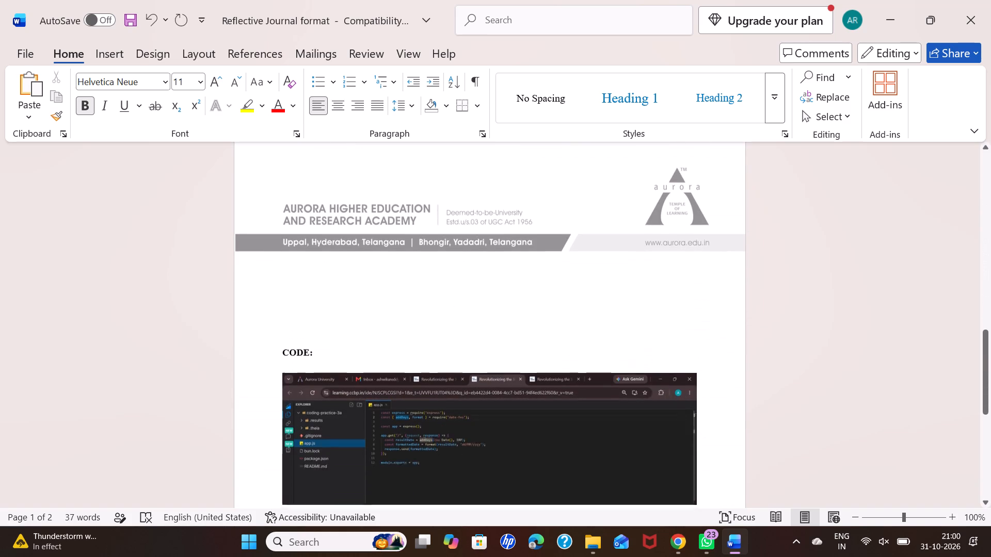
{"action": "scroll", "coordinate": [279, 493], "scroll_direction": "down", "scroll_amount": 1}
{"action": "left_click", "coordinate": [292, 310]}
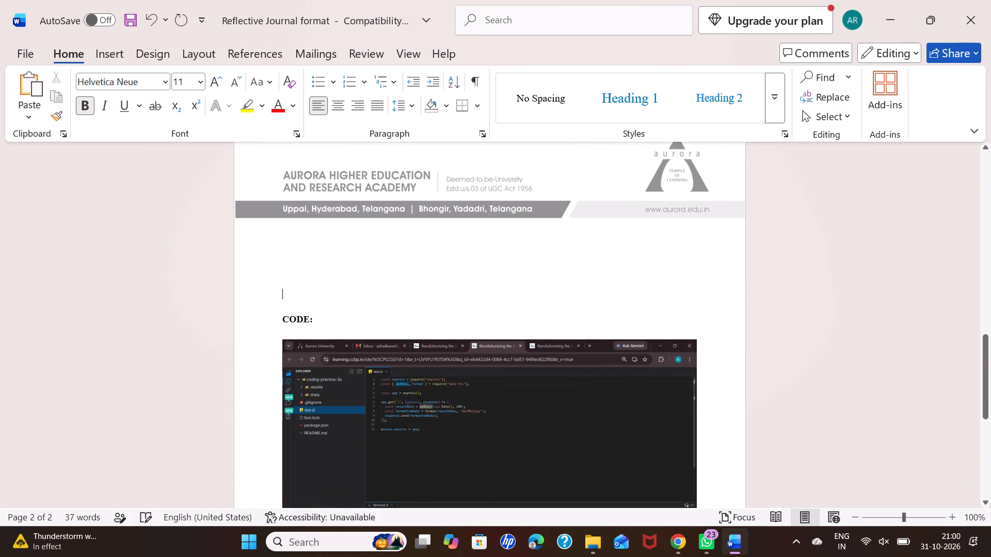
{"action": "key", "text": "BackSpace"}
{"action": "key", "text": "BackSpace"}
{"action": "key", "text": "BackSpace"}
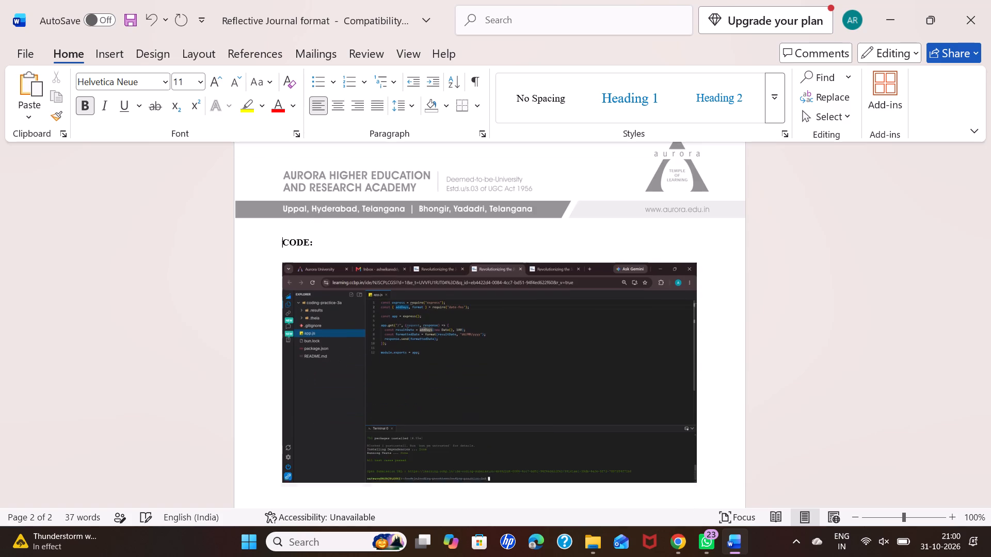
Crop the browser tab strip off the top of the code screenshot.
{"action": "scroll", "coordinate": [292, 310], "scroll_direction": "down", "scroll_amount": 2}
{"action": "scroll", "coordinate": [322, 341], "scroll_direction": "right", "scroll_amount": 1}
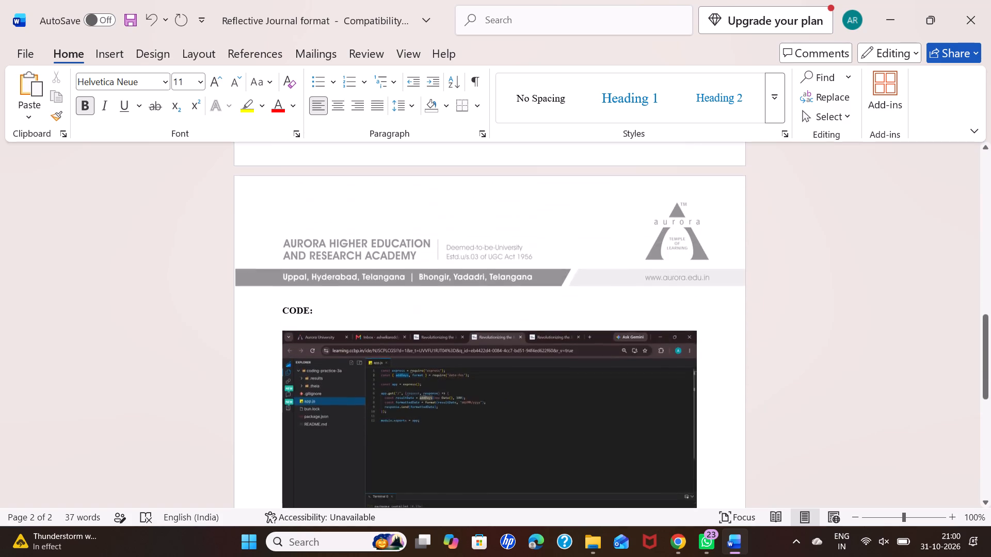
{"action": "scroll", "coordinate": [322, 341], "scroll_direction": "right", "scroll_amount": 2}
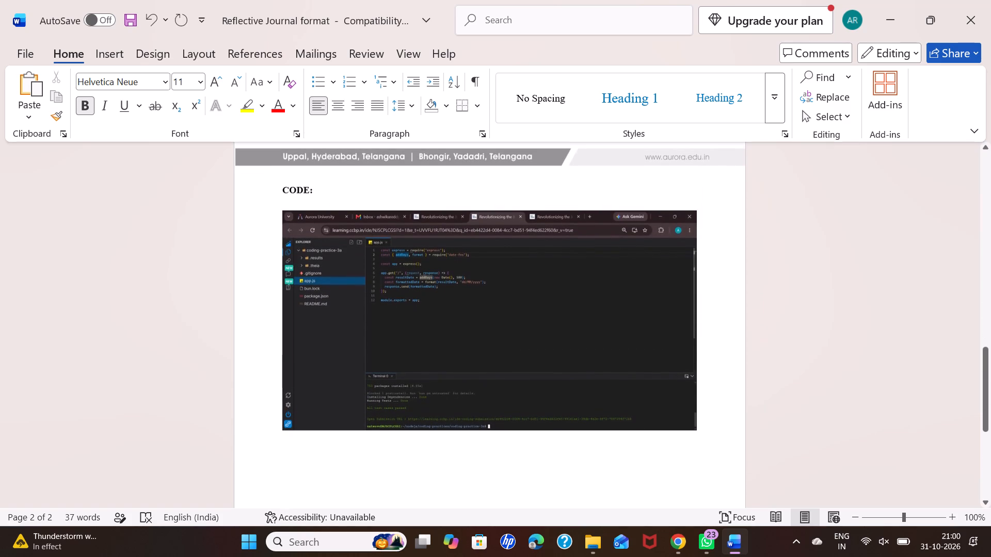
{"action": "scroll", "coordinate": [322, 341], "scroll_direction": "right", "scroll_amount": 1}
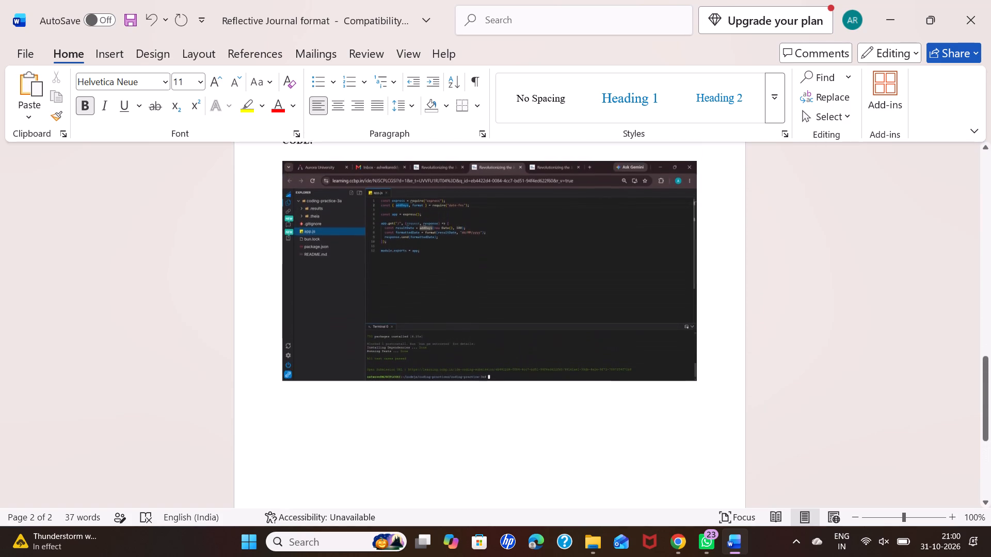
{"action": "right_click", "coordinate": [598, 294]}
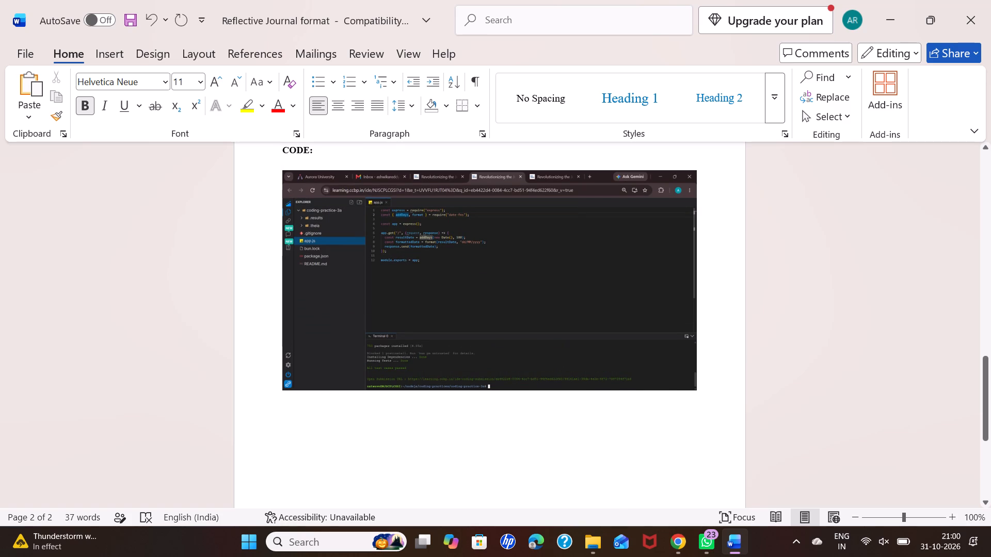
{"action": "left_click", "coordinate": [656, 79]}
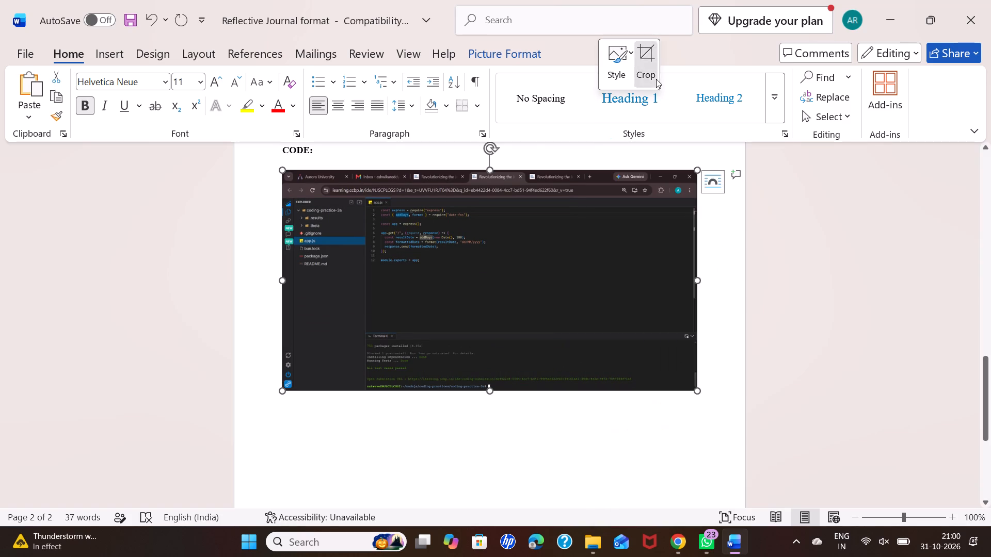
{"action": "left_click_drag", "start_coordinate": [490, 173], "coordinate": [496, 183]}
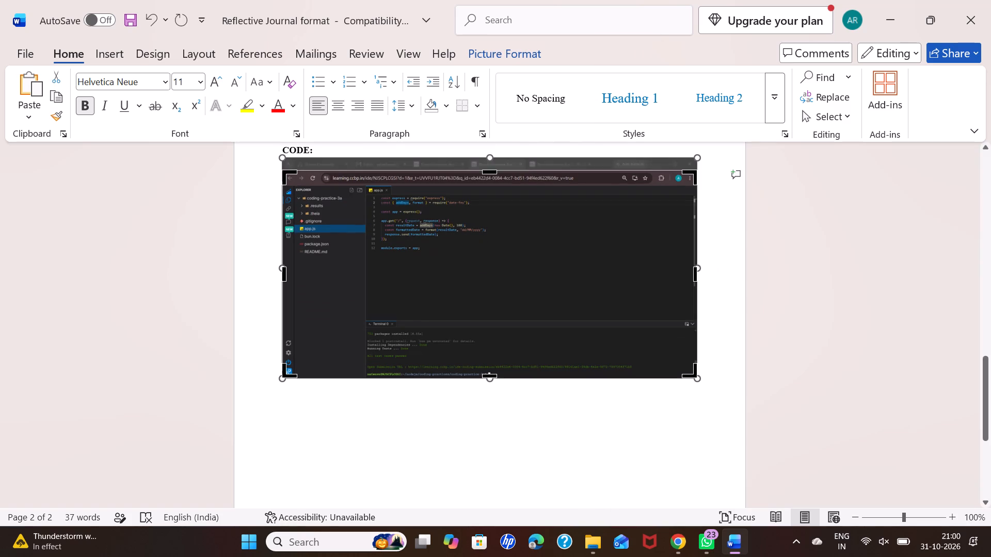
{"action": "left_click", "coordinate": [713, 245]}
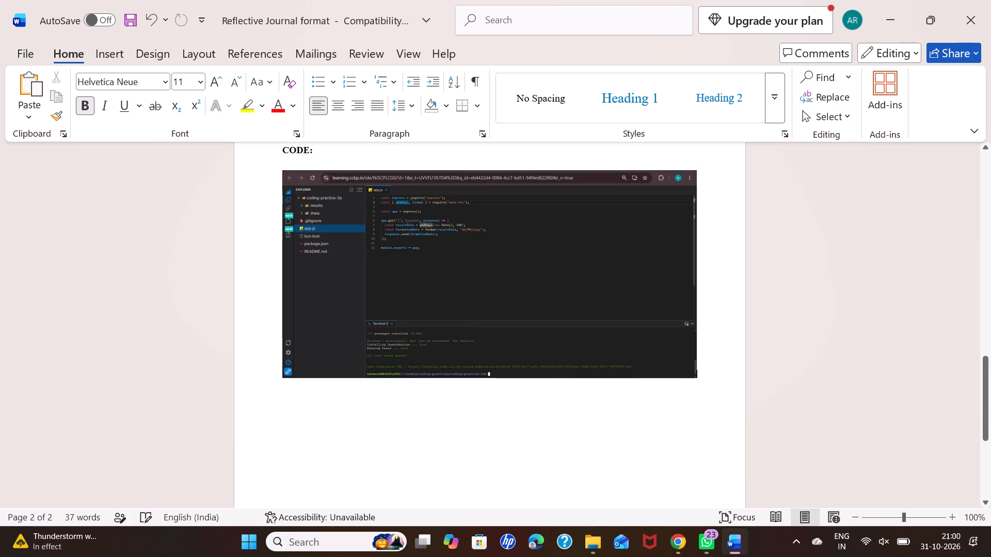
Add the heading "TEST CASES:" below the cropped code picture, separated by a blank line.
{"action": "left_click", "coordinate": [712, 378]}
{"action": "key", "text": "Return"}
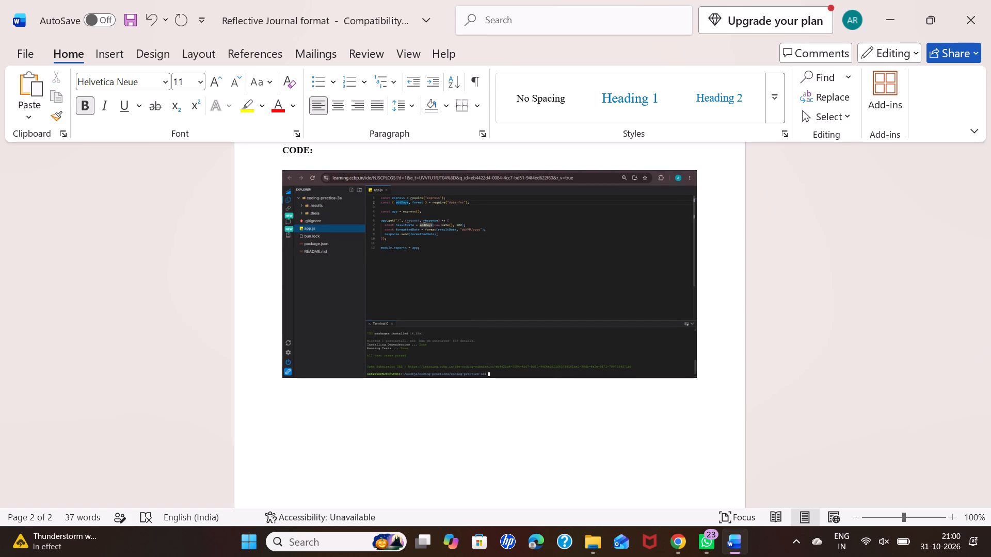
{"action": "key", "text": "Return"}
{"action": "type", "text": "TEST CASES"}
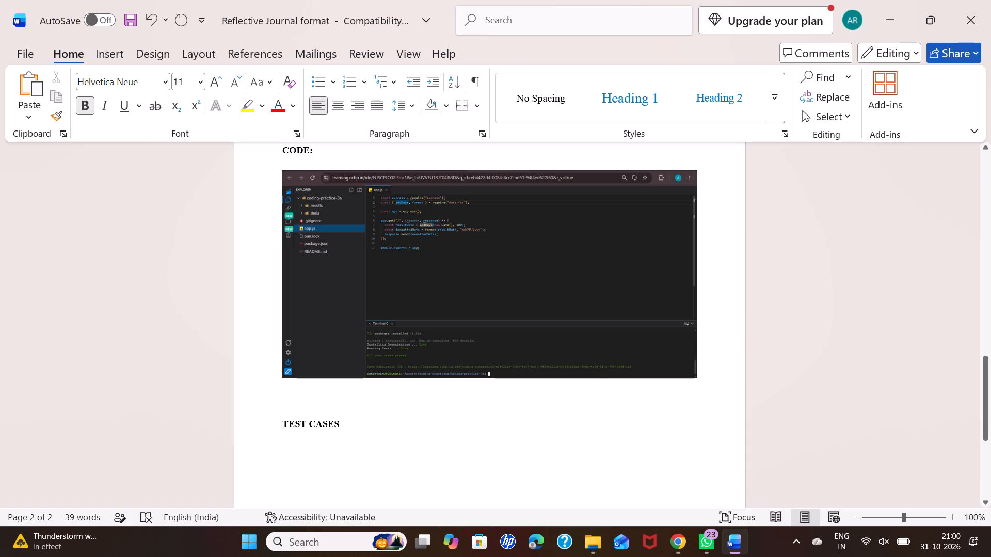
{"action": "key", "text": "shift+colon"}
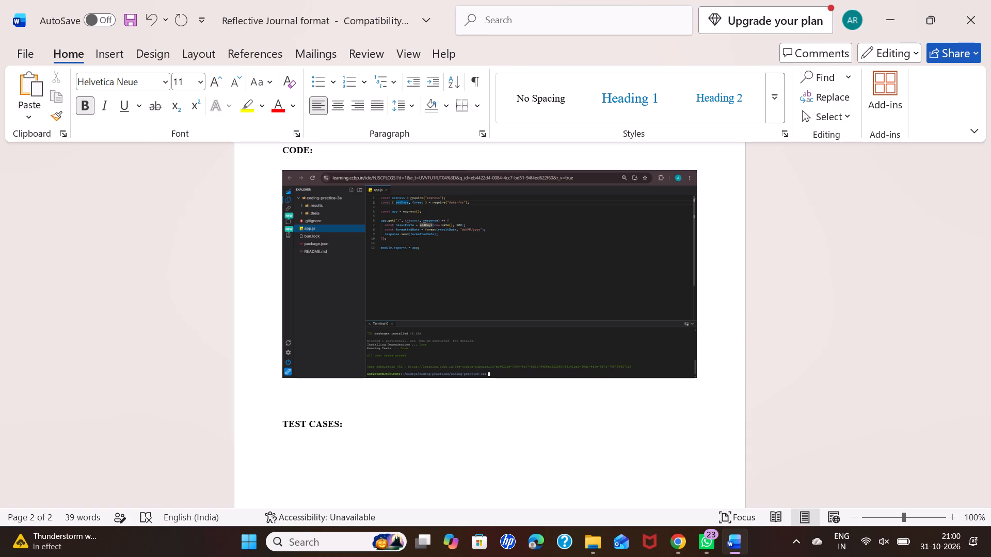
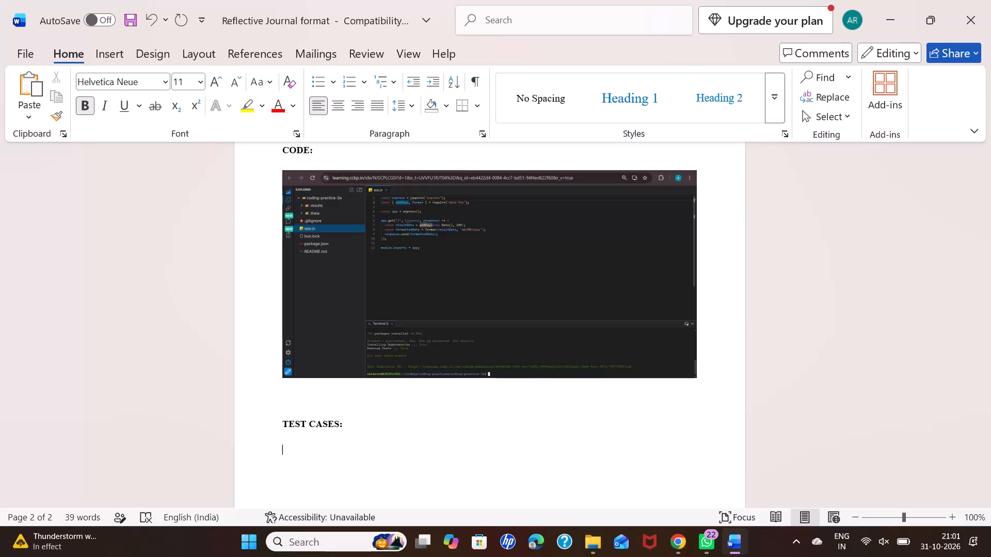
{"action": "key", "text": "Return"}
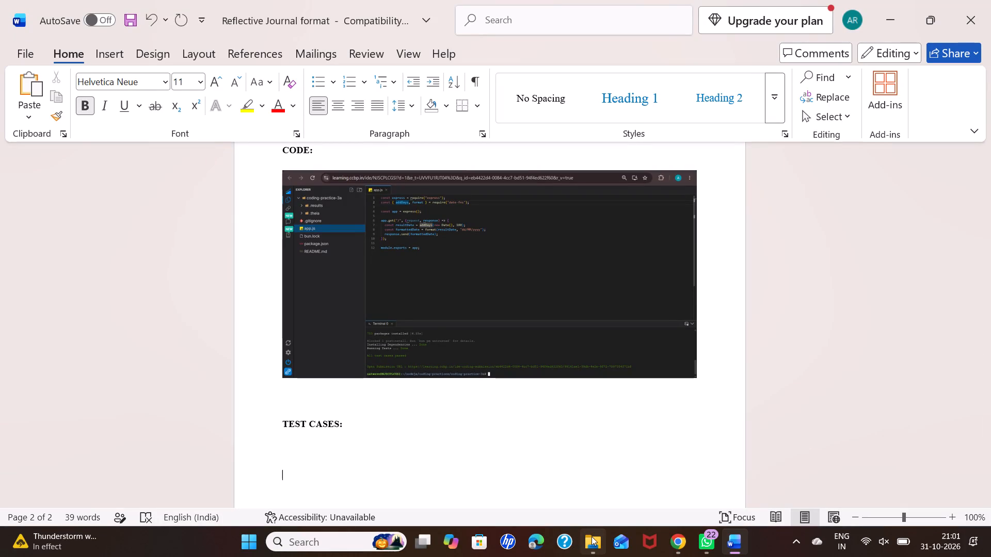
{"action": "left_click", "coordinate": [592, 536]}
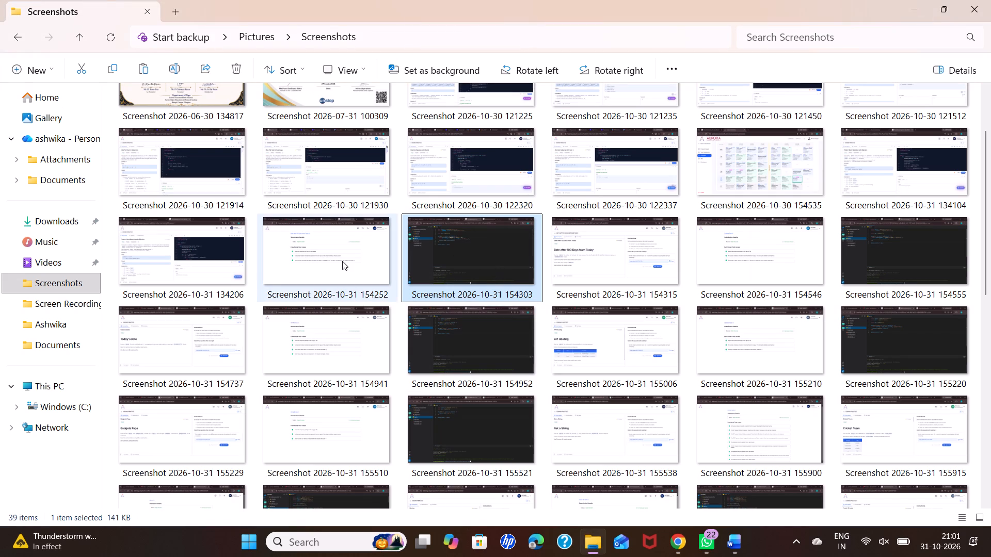
{"action": "double_click", "coordinate": [342, 261]}
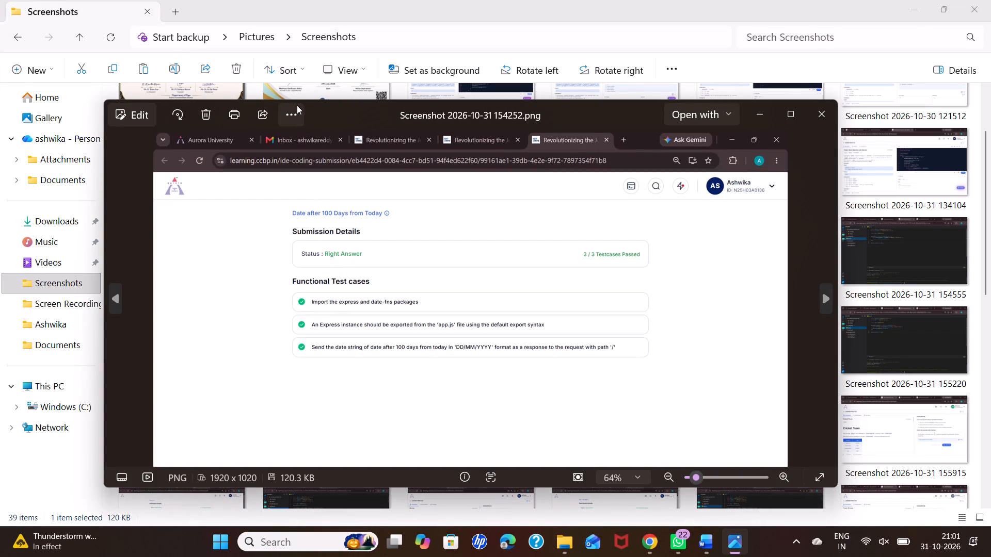
{"action": "left_click", "coordinate": [297, 106]}
{"action": "left_click", "coordinate": [259, 158]}
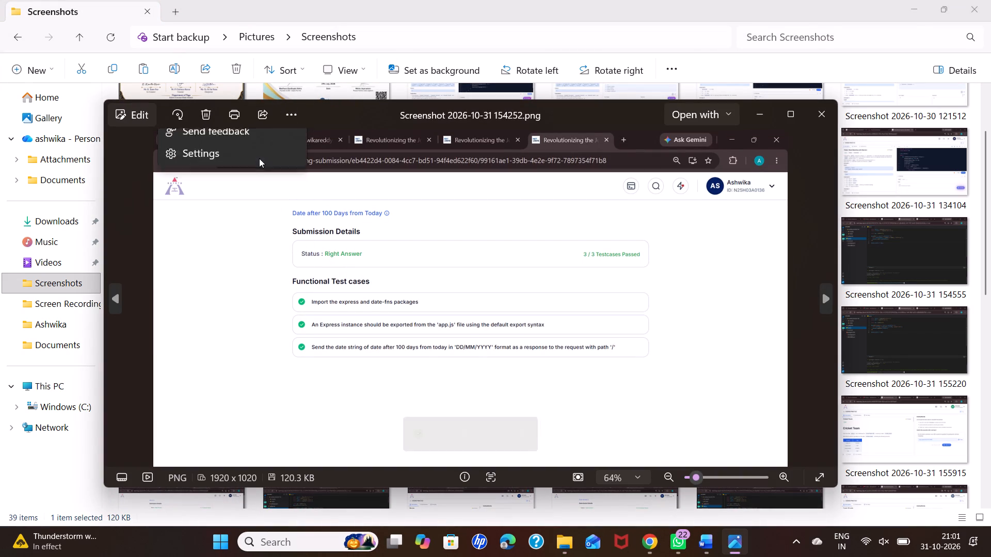
{"action": "left_click", "coordinate": [823, 113]}
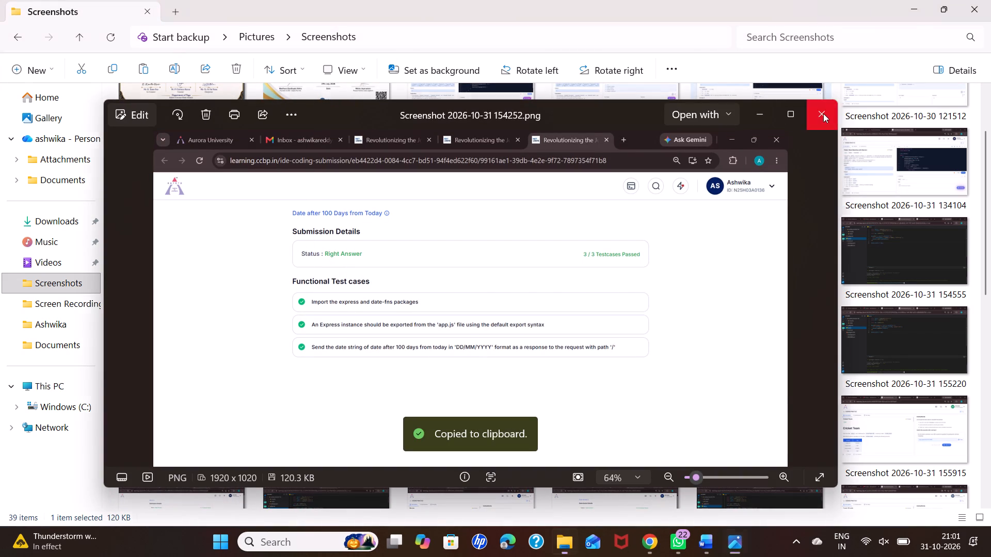
{"action": "left_click", "coordinate": [737, 545]}
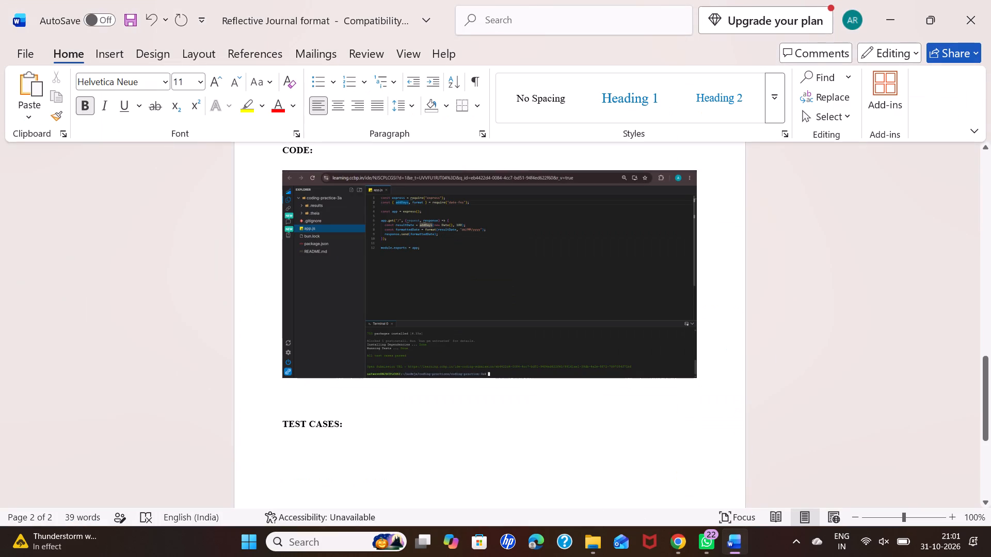
{"action": "key", "text": "ctrl+v"}
Crop the browser tab strip and address bar off the top of the test cases screenshot.
{"action": "scroll", "coordinate": [439, 462], "scroll_direction": "up", "scroll_amount": 1}
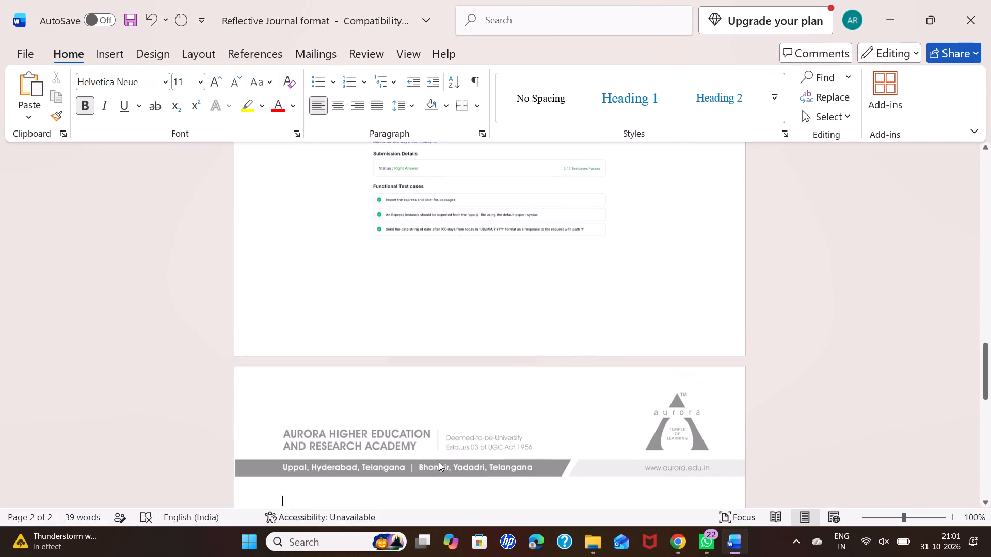
{"action": "scroll", "coordinate": [439, 462], "scroll_direction": "up", "scroll_amount": 2}
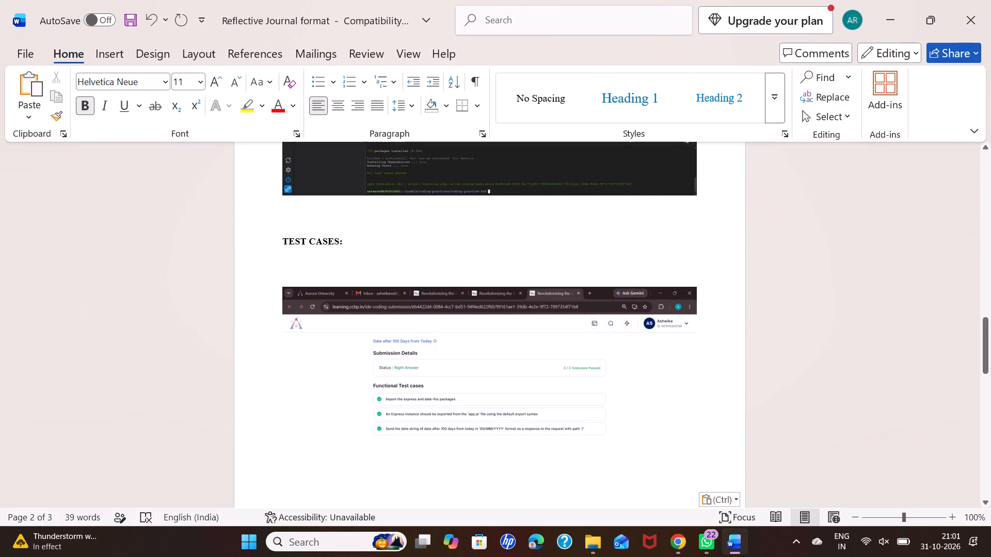
{"action": "right_click", "coordinate": [575, 400]}
{"action": "left_click", "coordinate": [629, 58]}
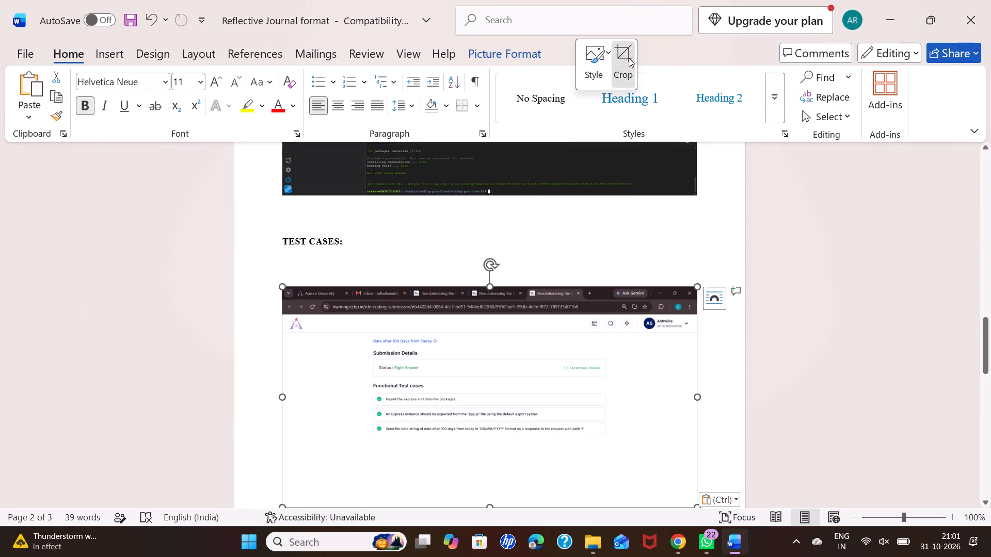
{"action": "left_click_drag", "start_coordinate": [487, 290], "coordinate": [498, 316]}
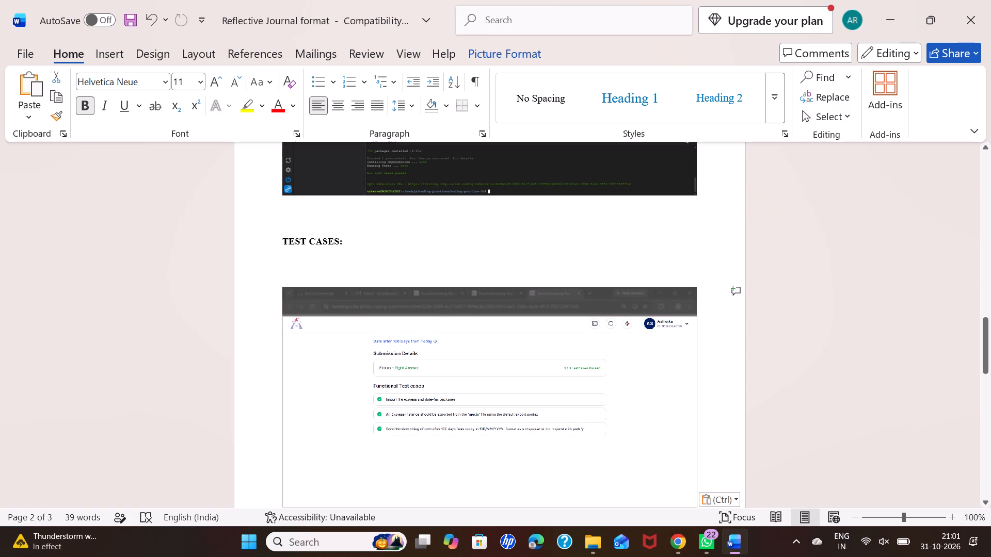
{"action": "left_click_drag", "start_coordinate": [498, 316], "coordinate": [503, 314]}
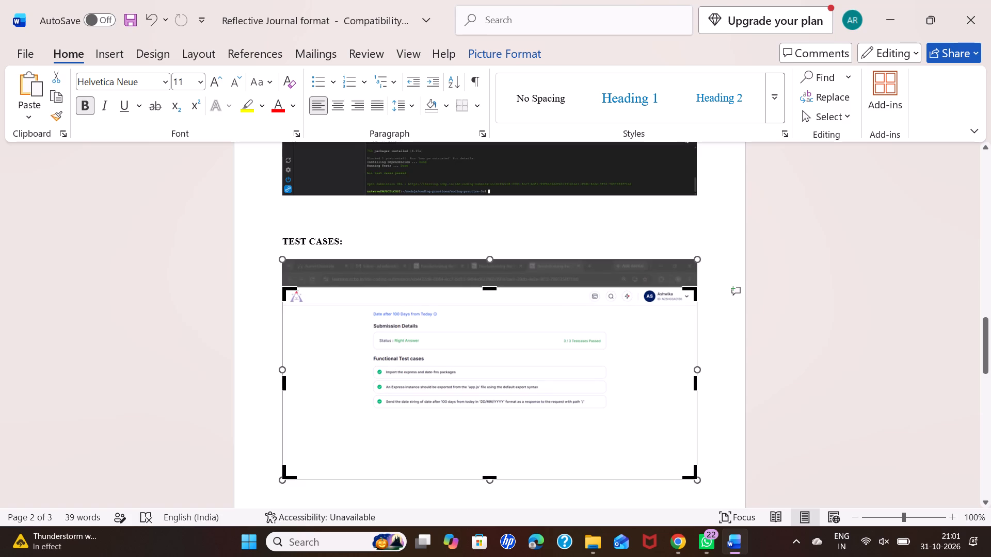
{"action": "left_click", "coordinate": [712, 222]}
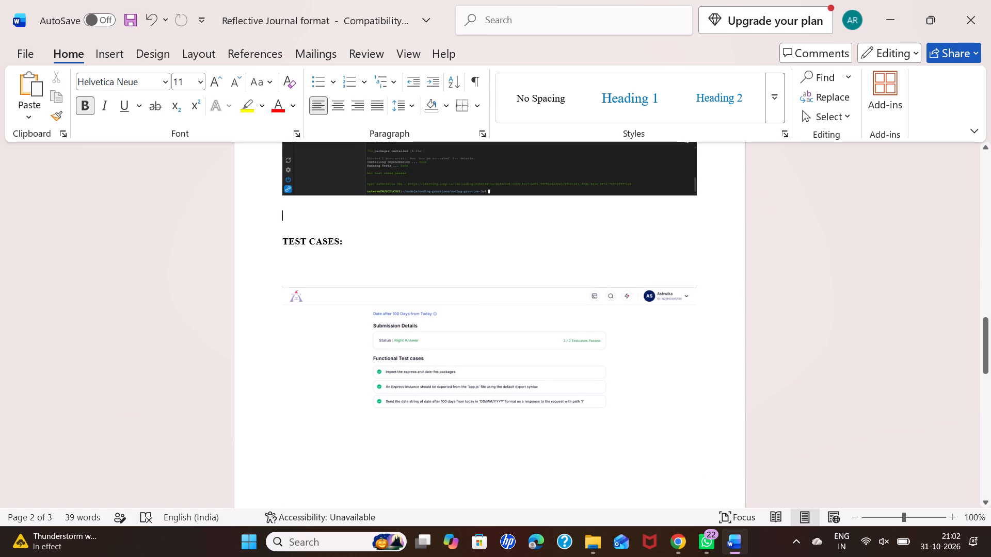
Add the heading "2 QUESTION:" directly below the letterhead on the third page, followed by a new line.
{"action": "scroll", "coordinate": [673, 242], "scroll_direction": "right", "scroll_amount": 2}
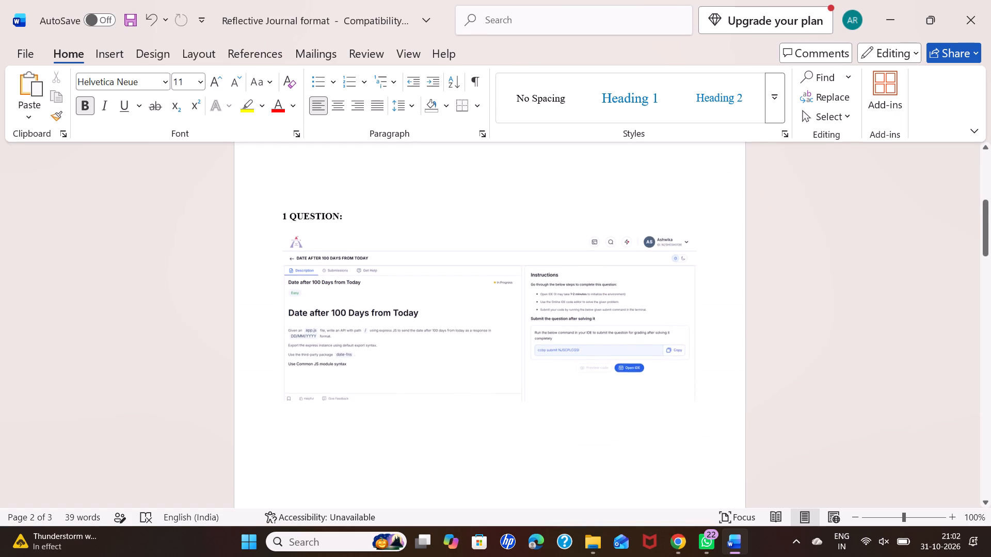
{"action": "scroll", "coordinate": [673, 242], "scroll_direction": "right", "scroll_amount": 2}
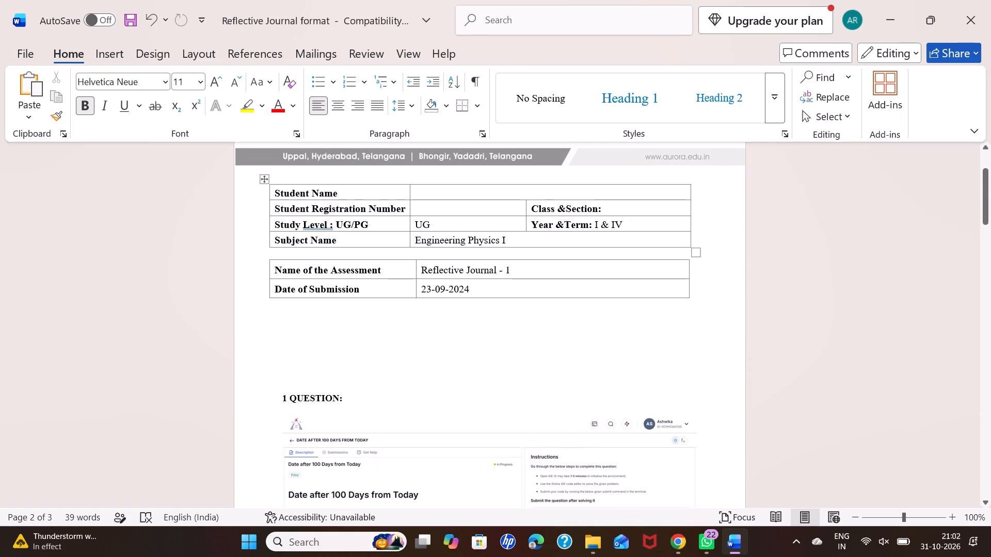
{"action": "scroll", "coordinate": [673, 242], "scroll_direction": "right", "scroll_amount": 1}
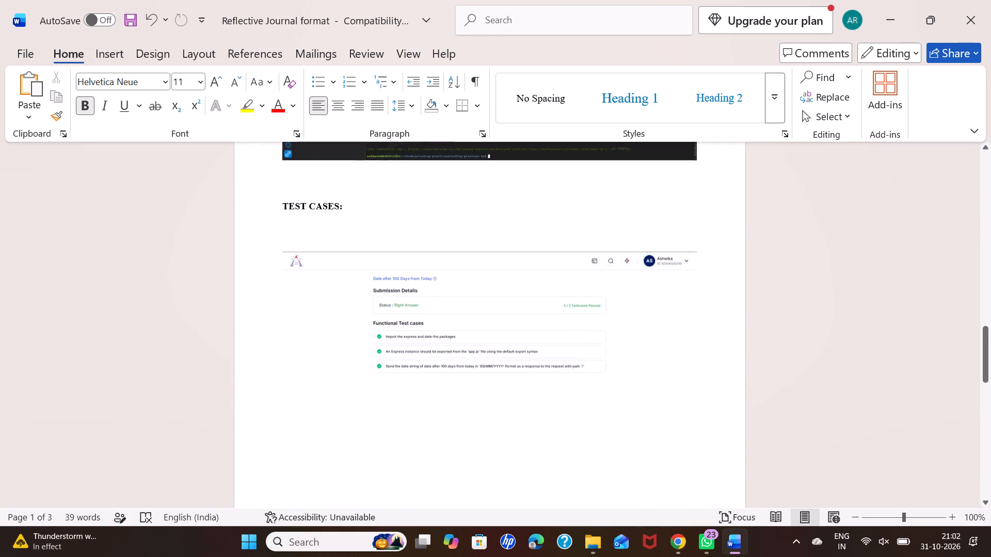
{"action": "scroll", "coordinate": [673, 242], "scroll_direction": "right", "scroll_amount": 1}
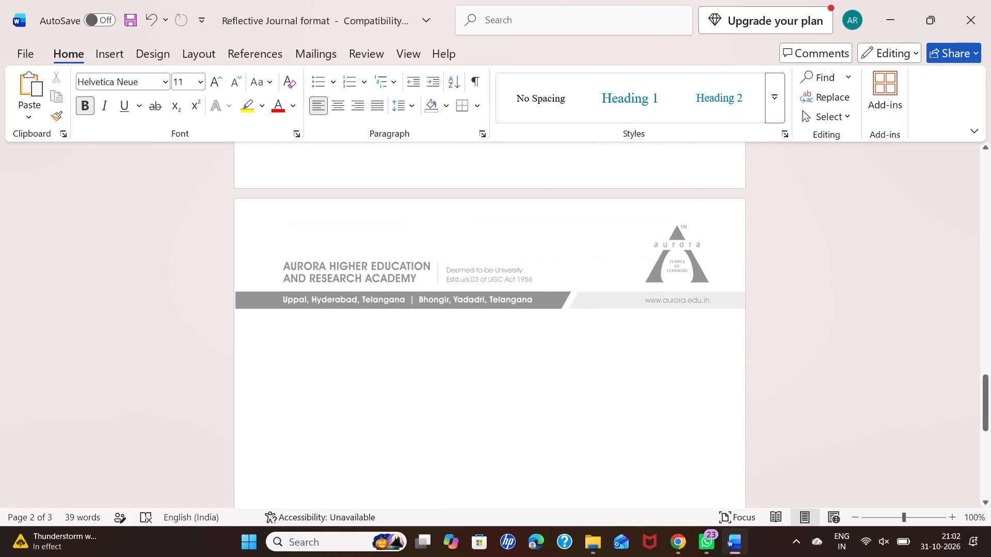
{"action": "left_click", "coordinate": [348, 370]}
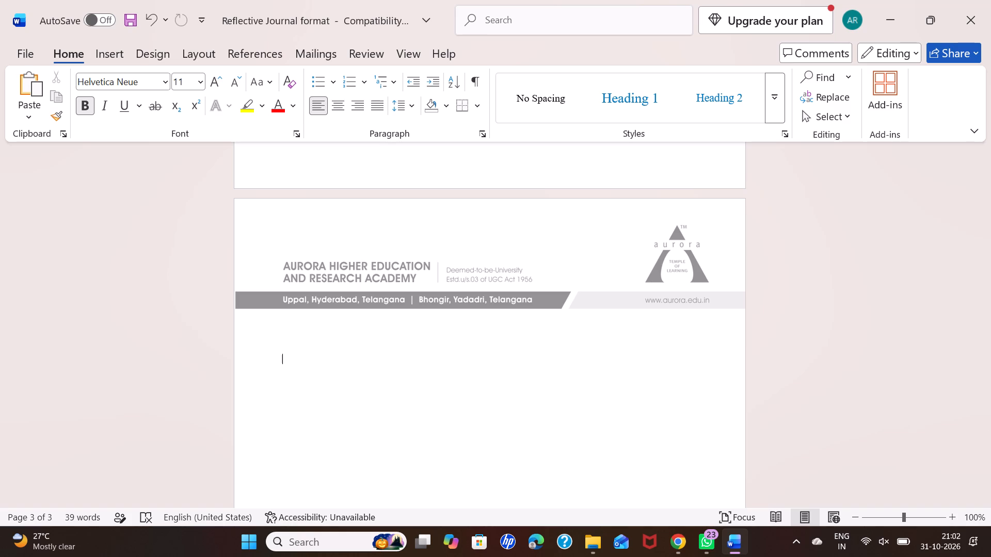
{"action": "scroll", "coordinate": [348, 370], "scroll_direction": "right", "scroll_amount": 1}
{"action": "scroll", "coordinate": [348, 370], "scroll_direction": "up", "scroll_amount": 1}
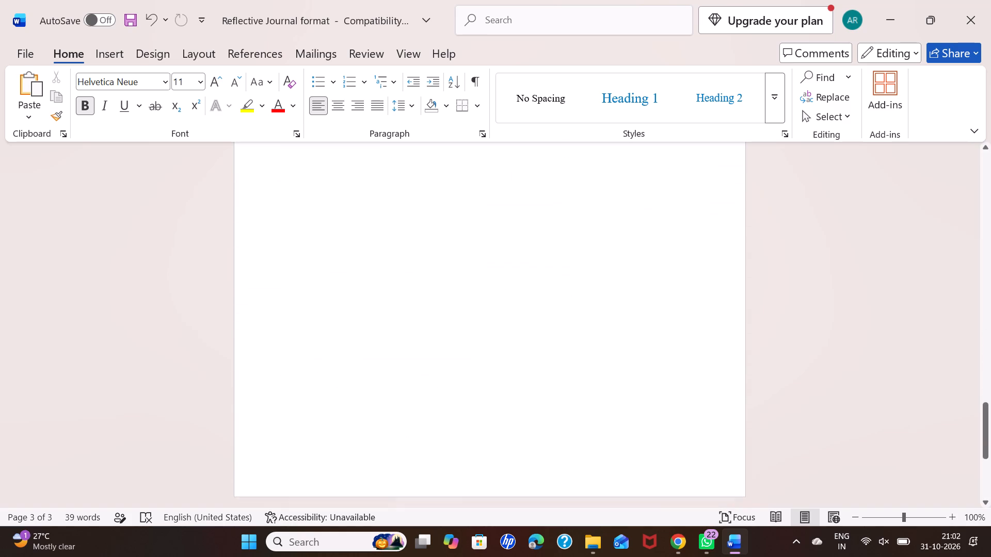
{"action": "scroll", "coordinate": [348, 370], "scroll_direction": "up", "scroll_amount": 1}
{"action": "key", "text": "BackSpace"}
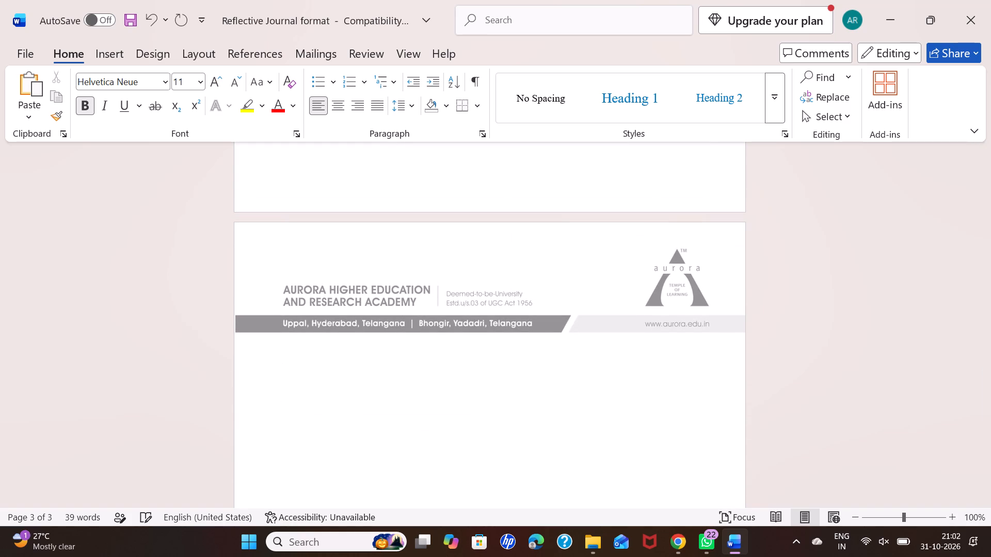
{"action": "type", "text": "2"}
{"action": "key", "text": "space"}
{"action": "type", "text": "QU"}
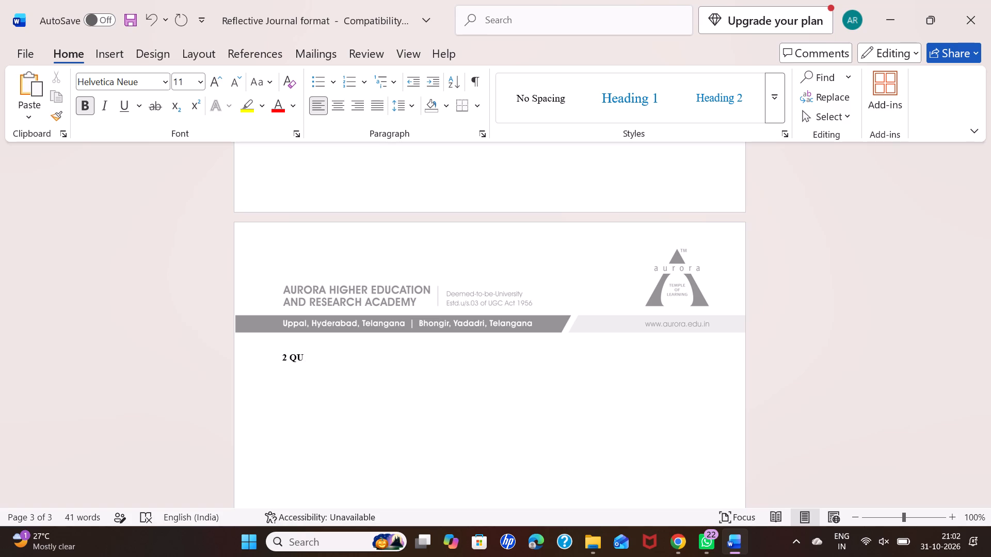
{"action": "type", "text": "ESTION"}
{"action": "key", "text": "shift+colon"}
{"action": "key", "text": "Return"}
{"action": "left_click", "coordinate": [588, 542]}
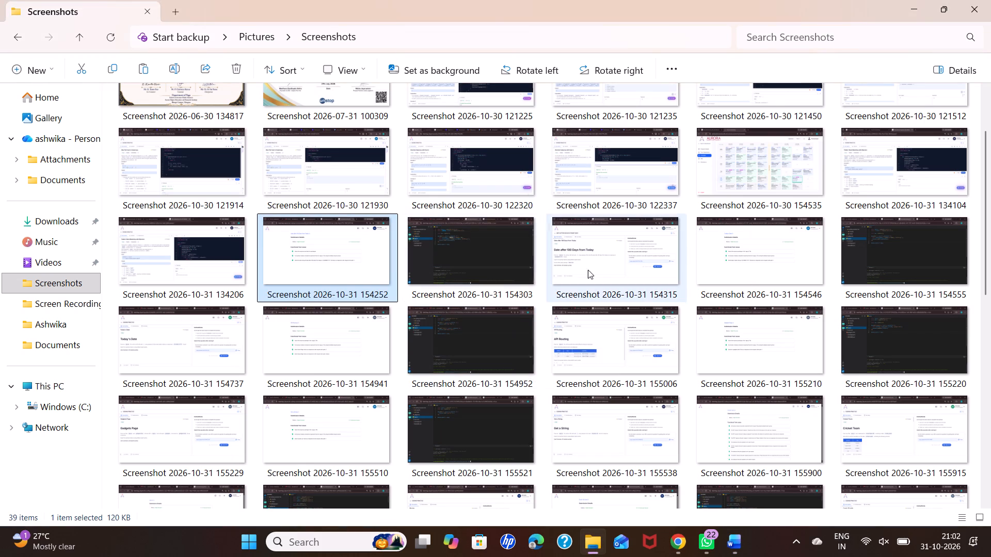
{"action": "double_click", "coordinate": [748, 263]}
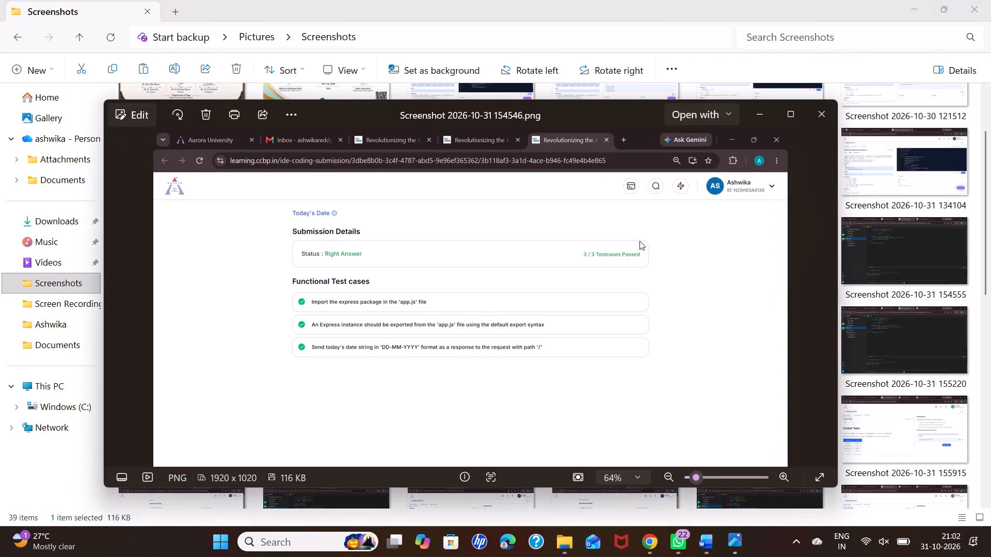
{"action": "left_click", "coordinate": [829, 120]}
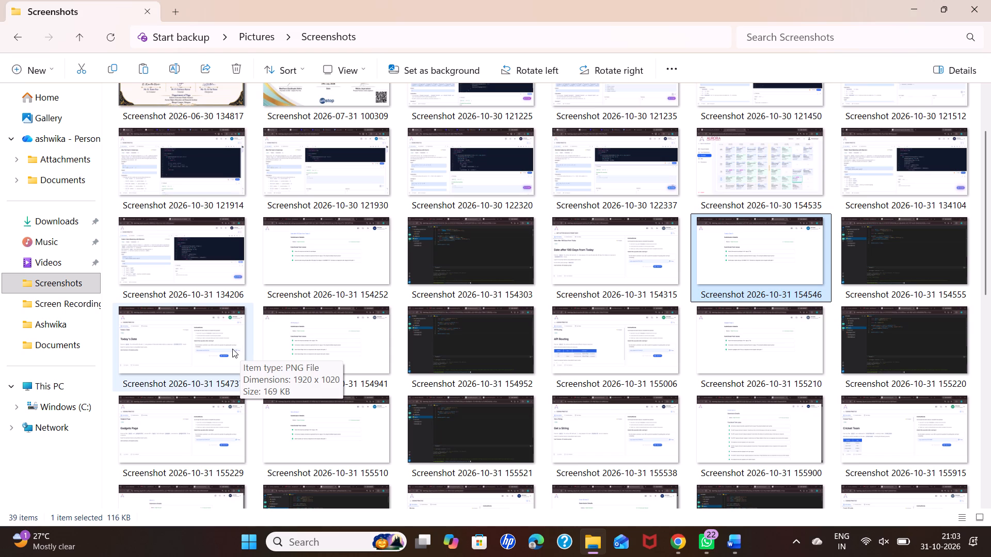
{"action": "double_click", "coordinate": [232, 349]}
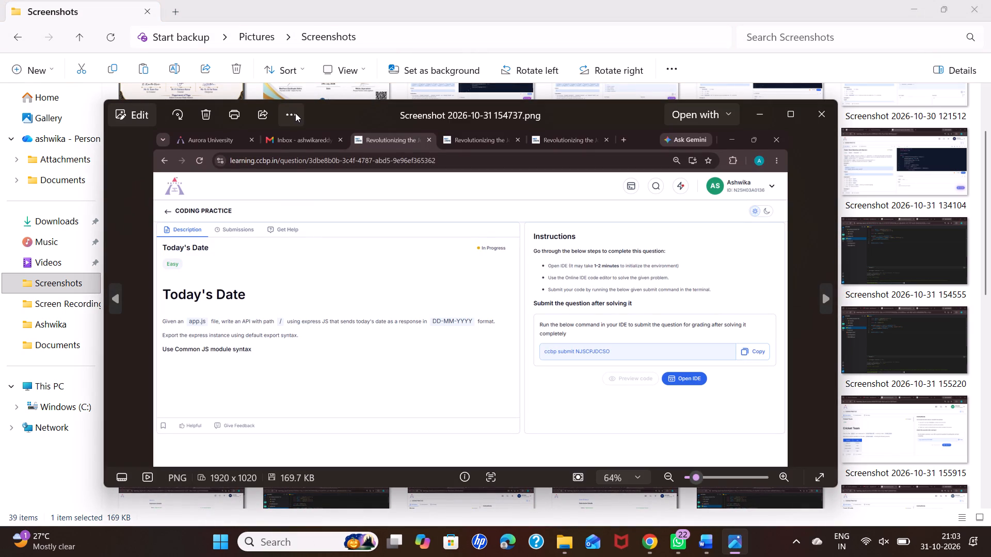
{"action": "left_click", "coordinate": [295, 113]}
{"action": "left_click", "coordinate": [271, 170]}
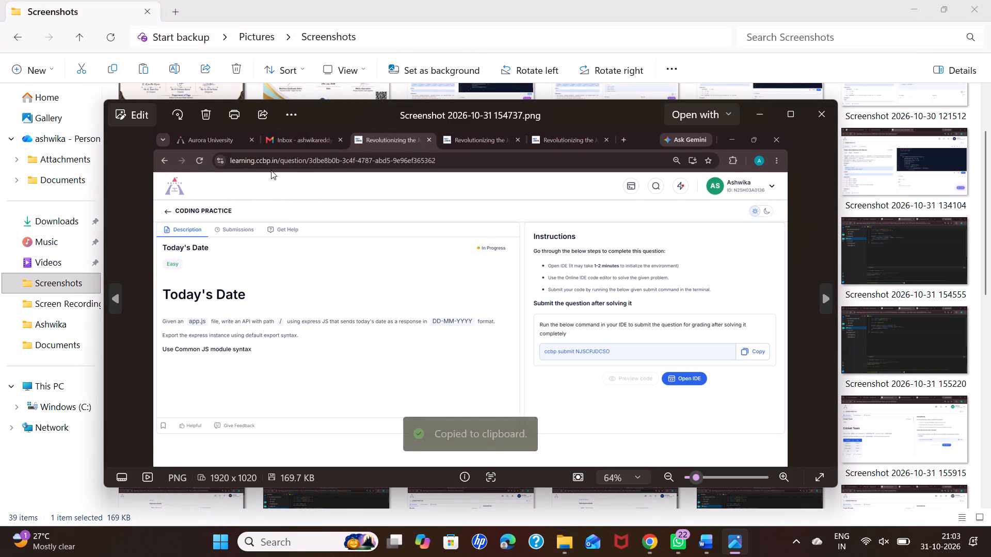
{"action": "left_click", "coordinate": [828, 110]}
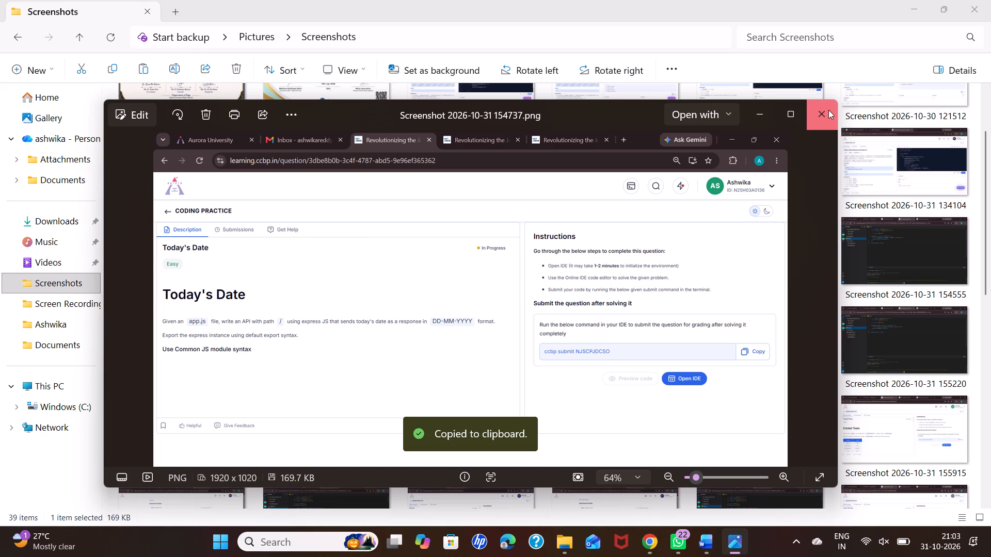
{"action": "left_click", "coordinate": [736, 541]}
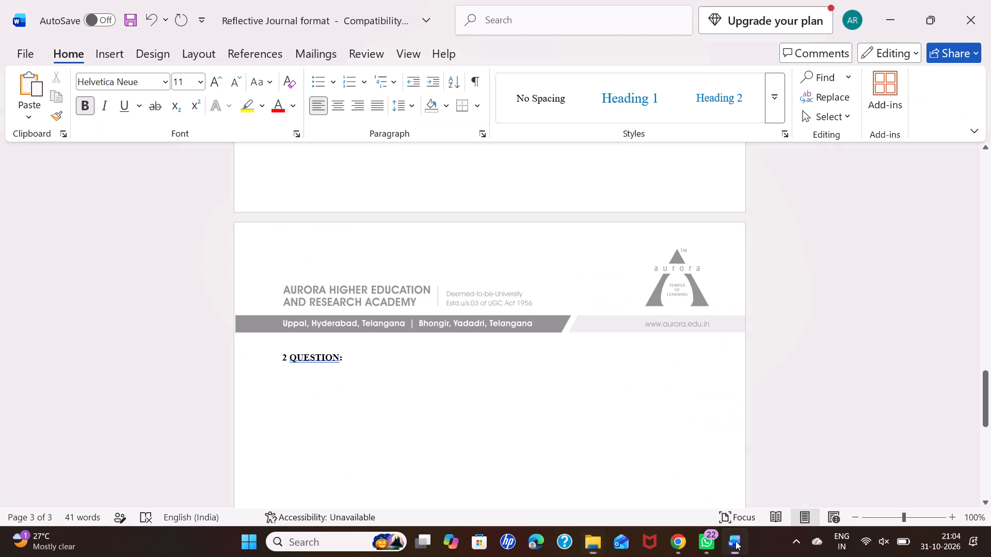
{"action": "key", "text": "ctrl+v"}
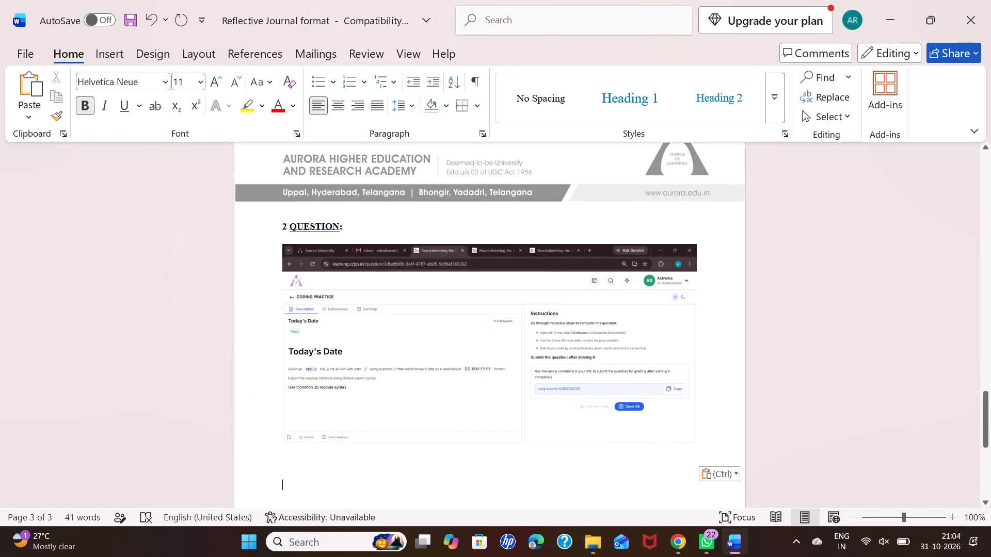
Add the heading "CODE:" below the Today's Date question picture, followed by a new line.
{"action": "type", "text": "CODE"}
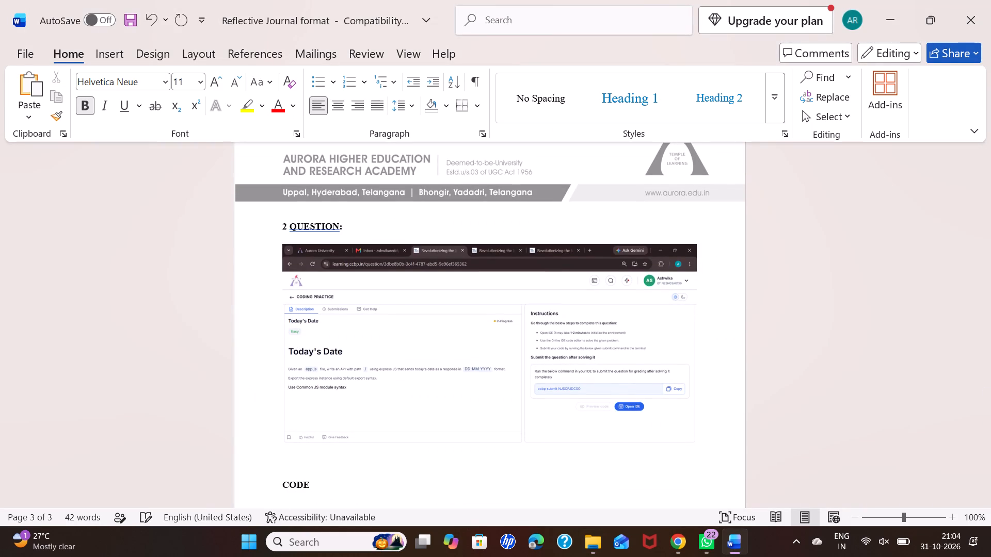
{"action": "key", "text": "shift+colon"}
{"action": "key", "text": "Return"}
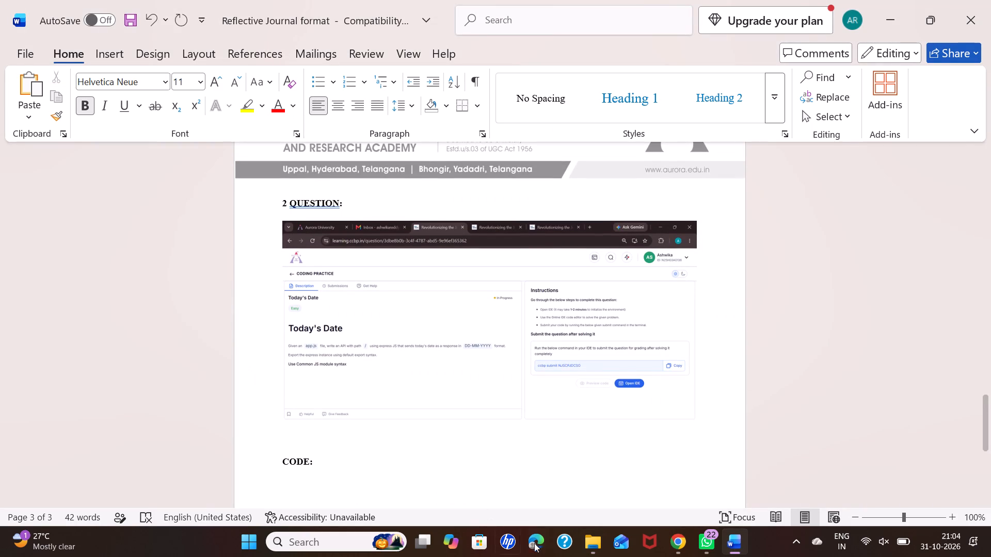
{"action": "left_click", "coordinate": [590, 543]}
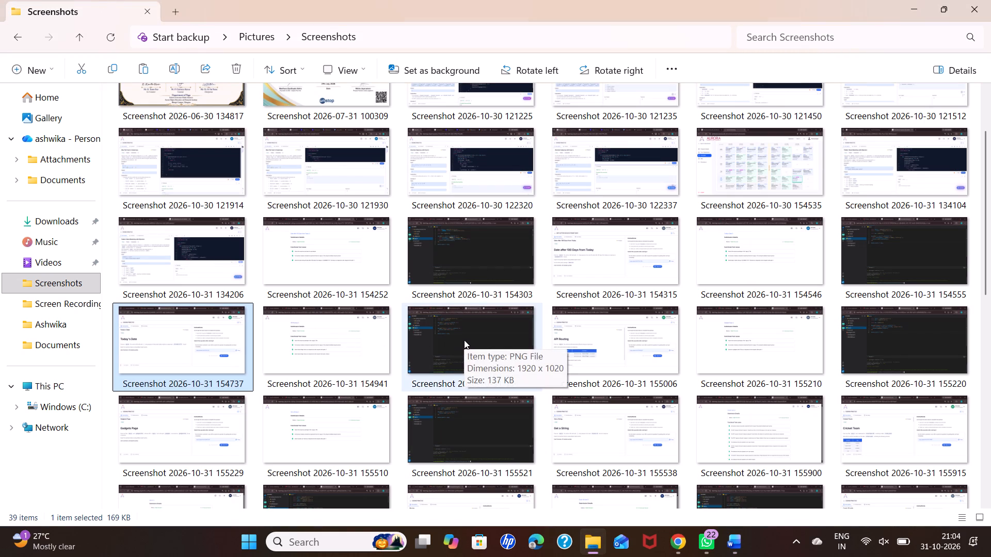
{"action": "double_click", "coordinate": [919, 253]}
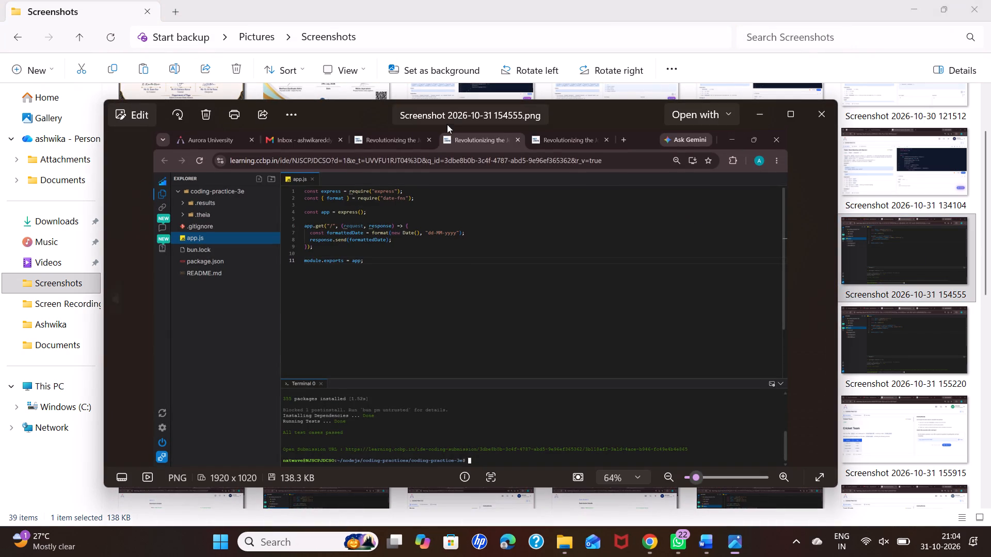
{"action": "left_click", "coordinate": [292, 111]}
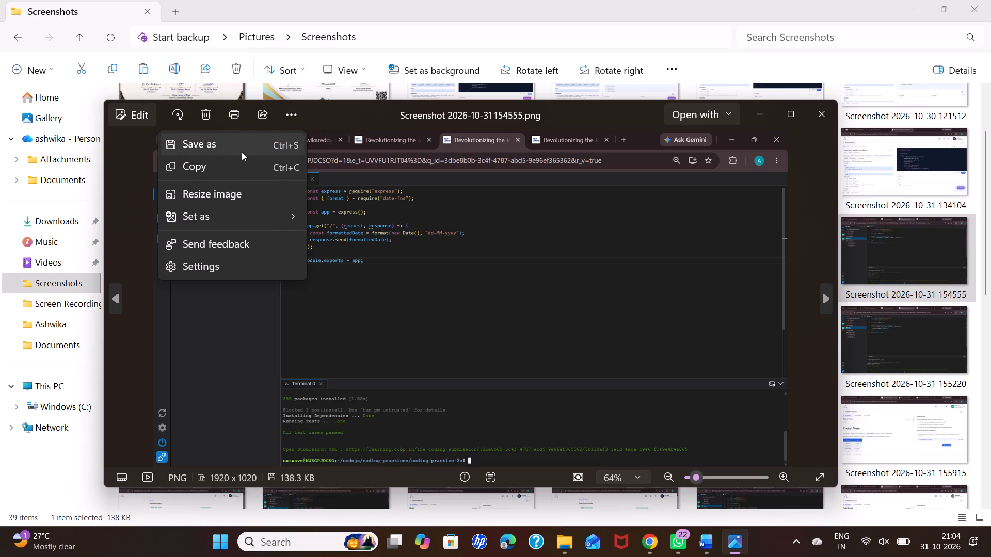
{"action": "left_click", "coordinate": [239, 159]}
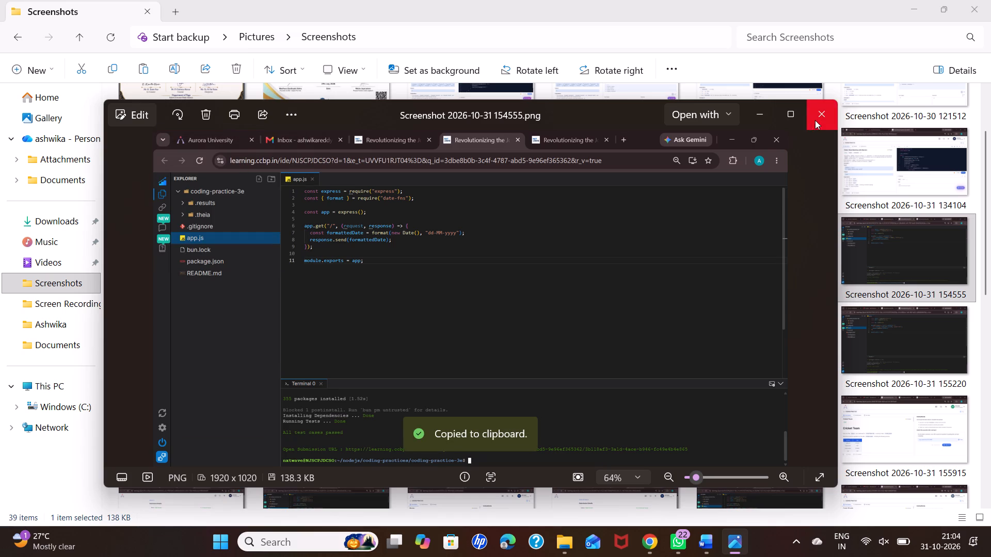
{"action": "left_click", "coordinate": [817, 119]}
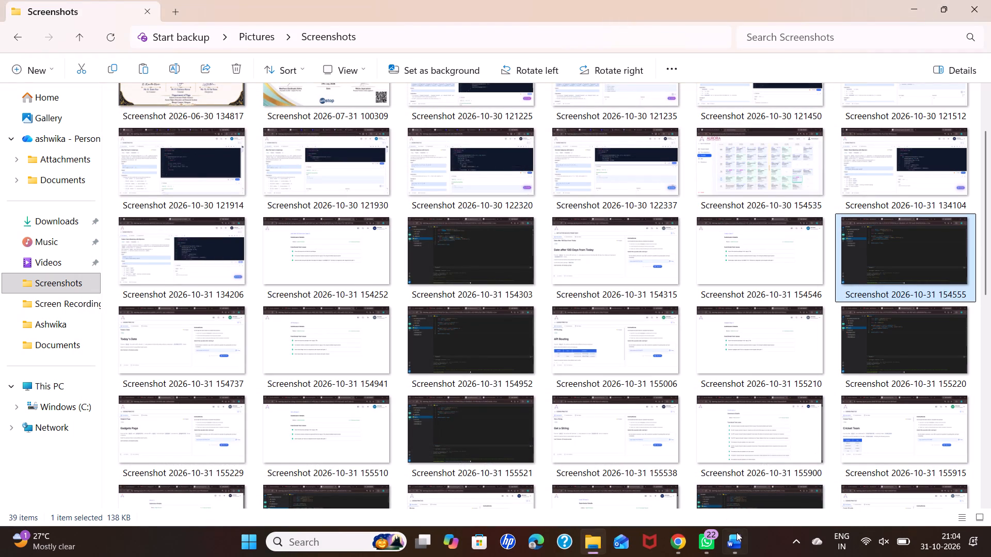
{"action": "left_click", "coordinate": [737, 532]}
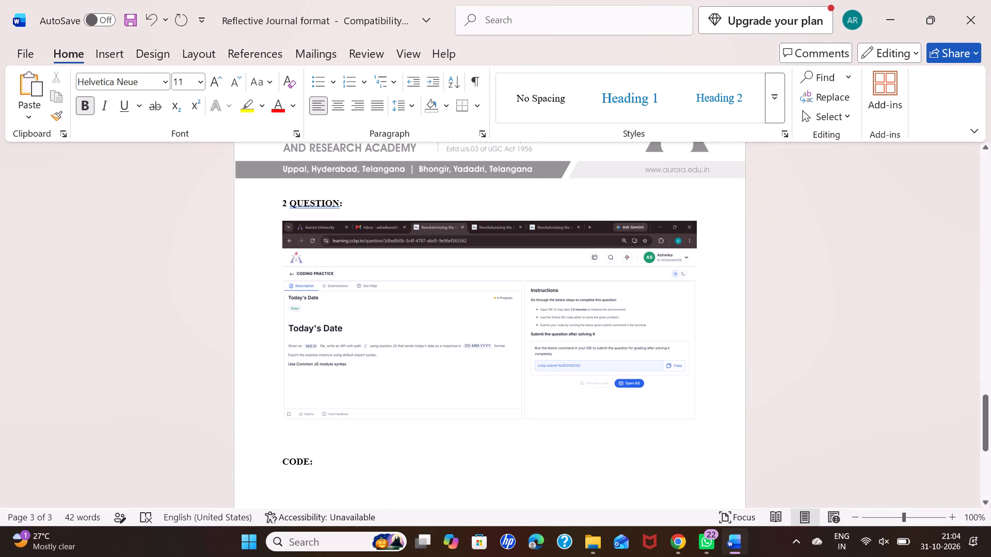
{"action": "key", "text": "ctrl+v"}
Add the heading "TEST CASES:" below the Today's Date code picture, followed by a new line.
{"action": "scroll", "coordinate": [383, 489], "scroll_direction": "down", "scroll_amount": 1}
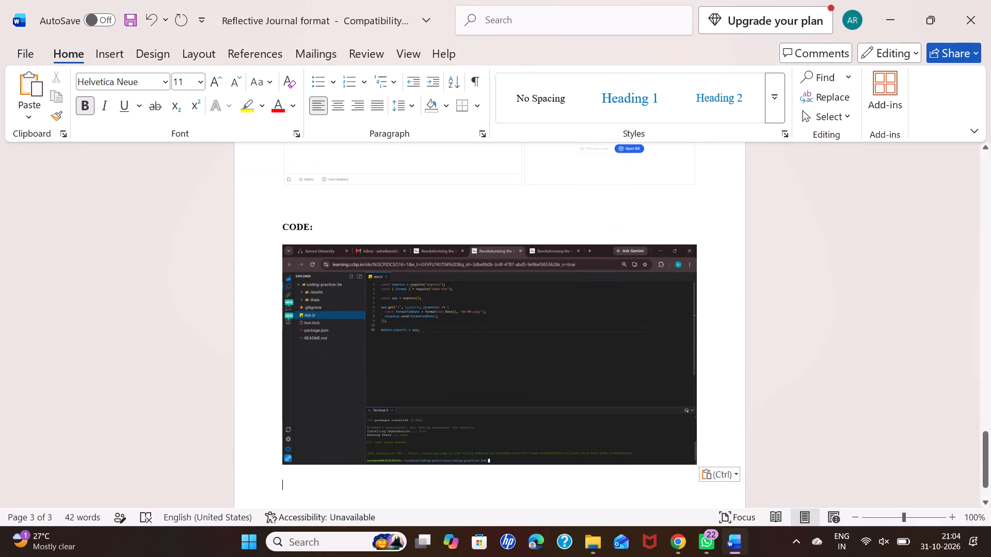
{"action": "scroll", "coordinate": [383, 489], "scroll_direction": "down", "scroll_amount": 4}
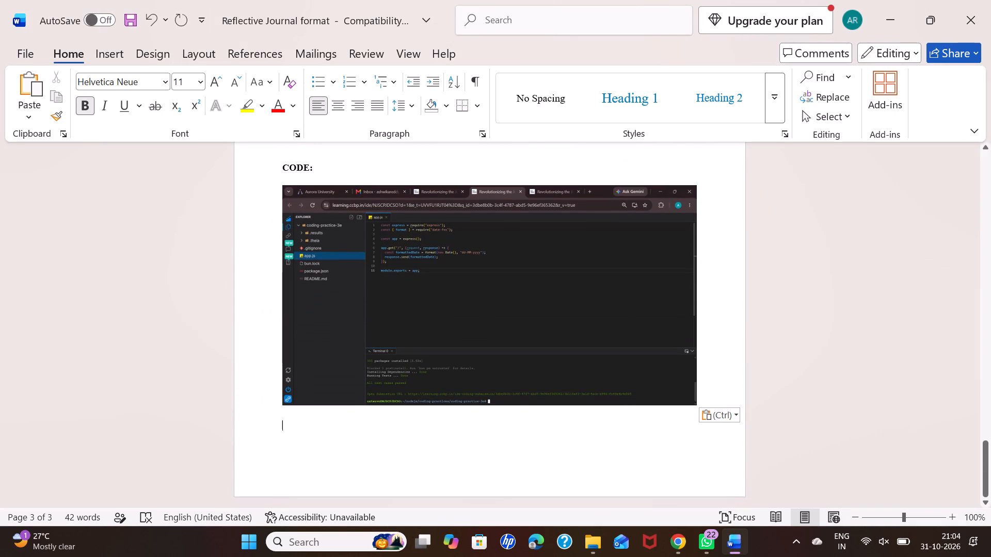
{"action": "key", "text": "Return"}
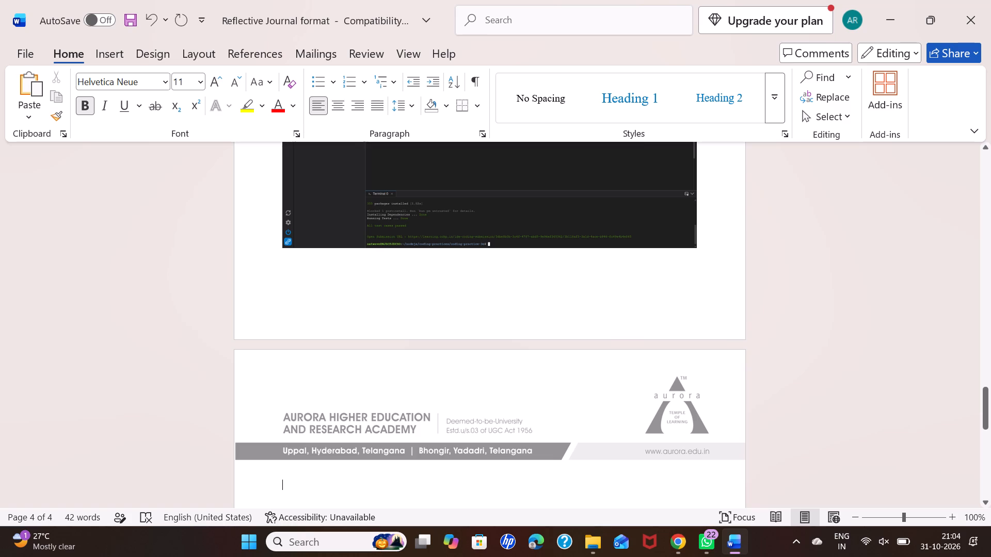
{"action": "type", "text": "TEST"}
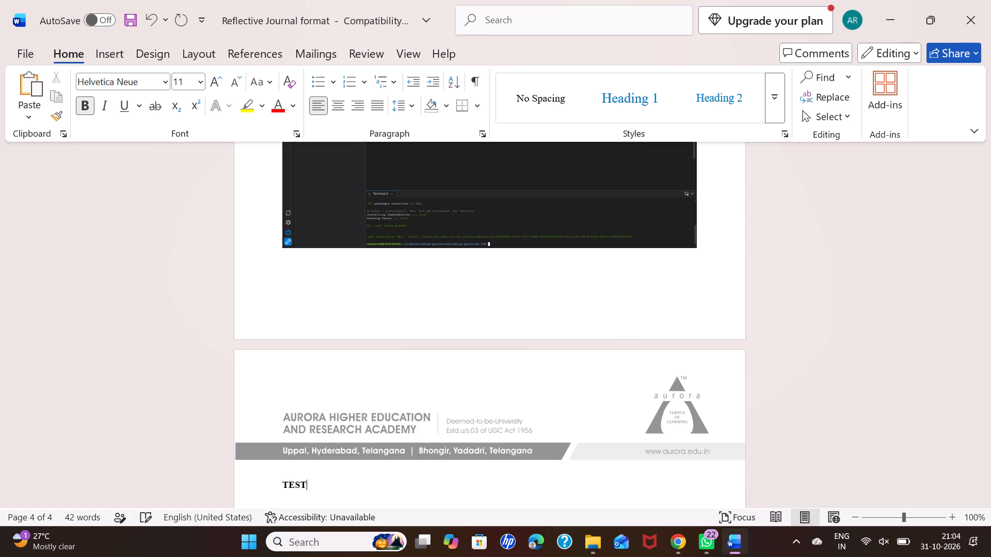
{"action": "key", "text": "space"}
{"action": "type", "text": "CASES"}
{"action": "key", "text": "shift+colon"}
{"action": "key", "text": "Return"}
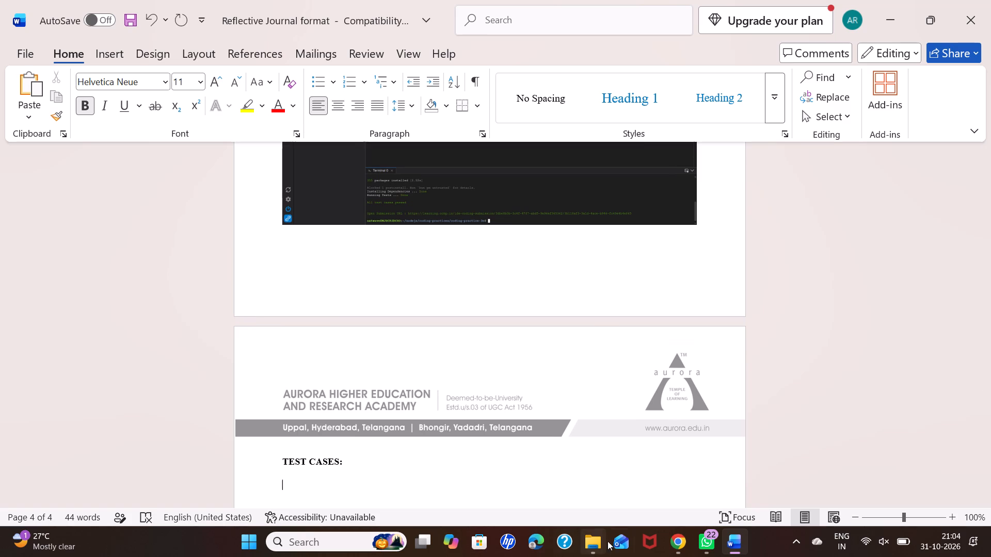
{"action": "left_click", "coordinate": [595, 539]}
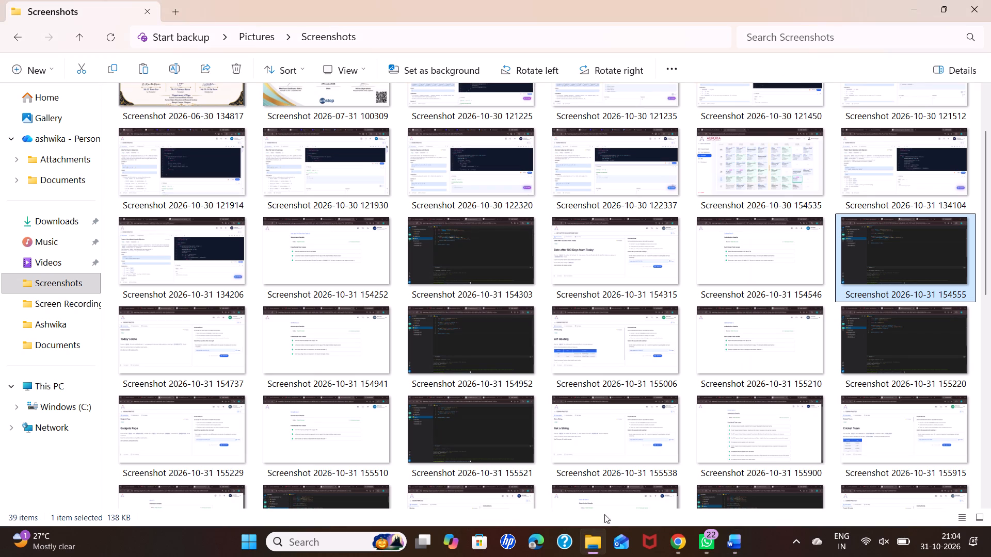
{"action": "double_click", "coordinate": [705, 271]}
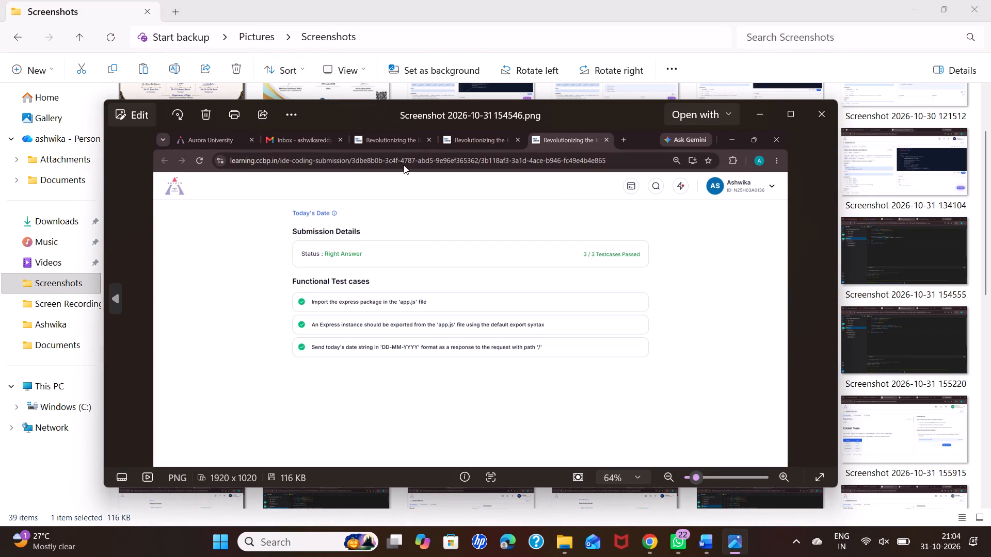
{"action": "left_click", "coordinate": [287, 111]}
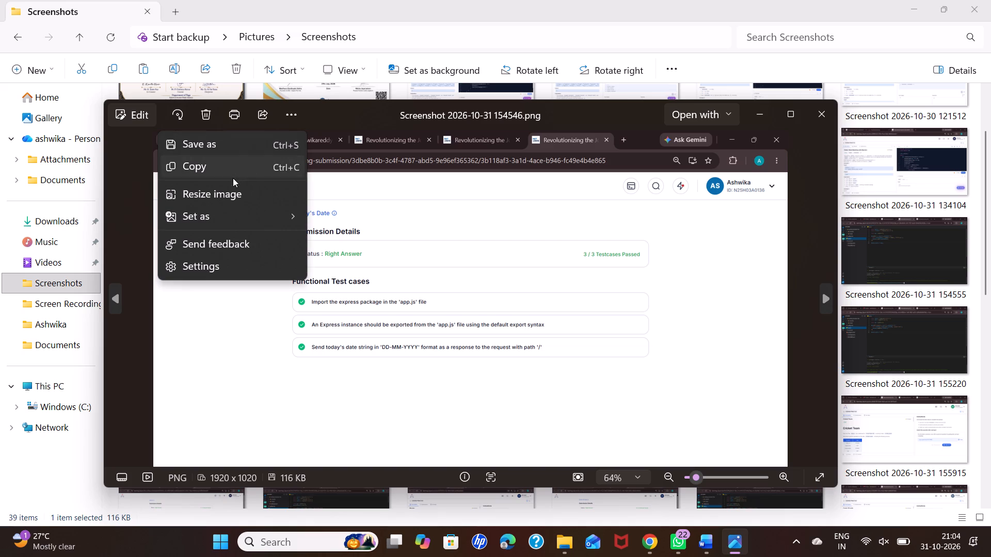
{"action": "left_click", "coordinate": [242, 171]}
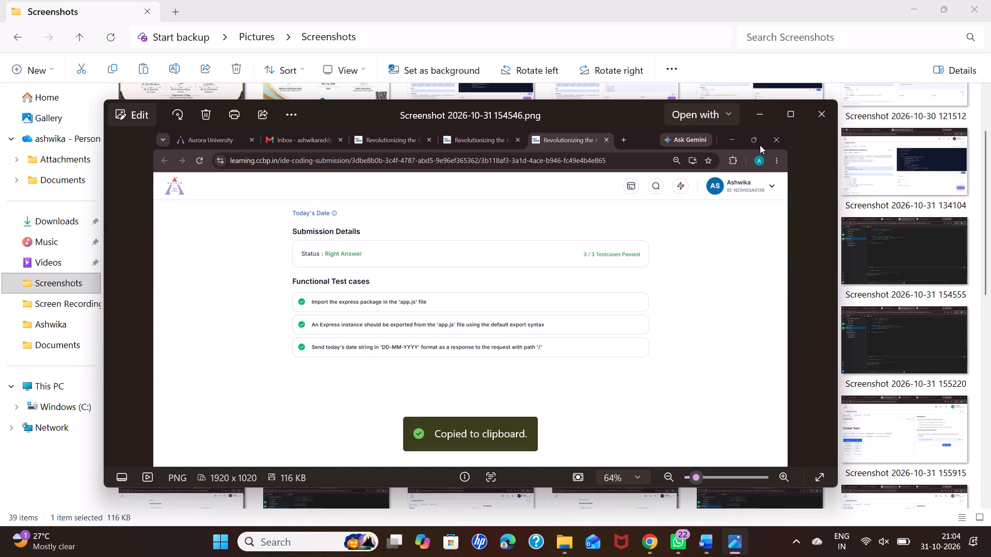
{"action": "left_click", "coordinate": [819, 123]}
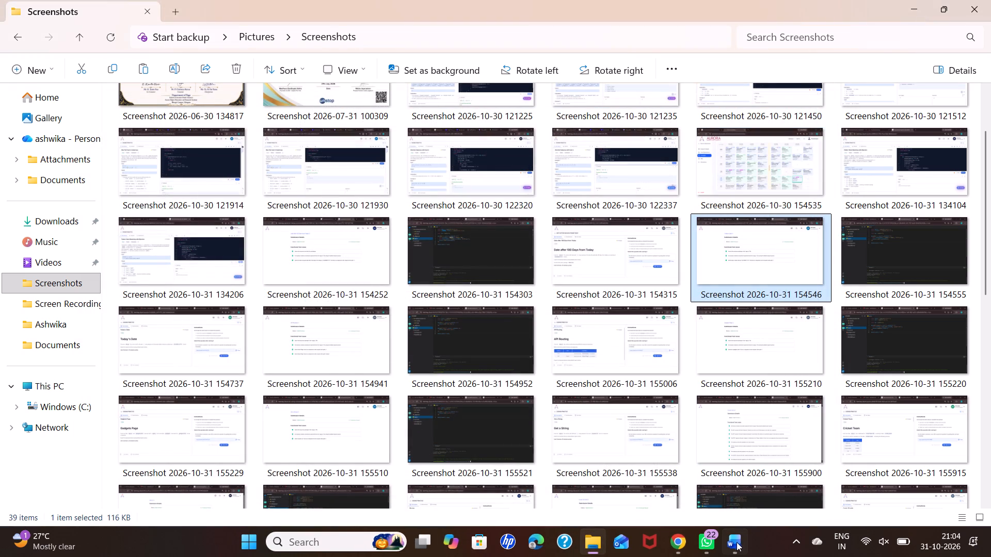
{"action": "left_click", "coordinate": [736, 543]}
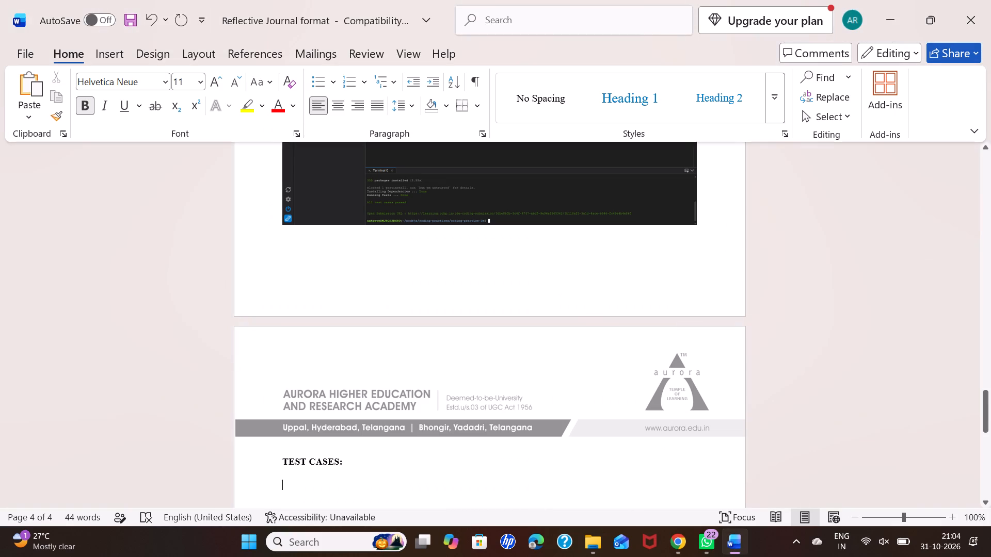
{"action": "key", "text": "ctrl+v"}
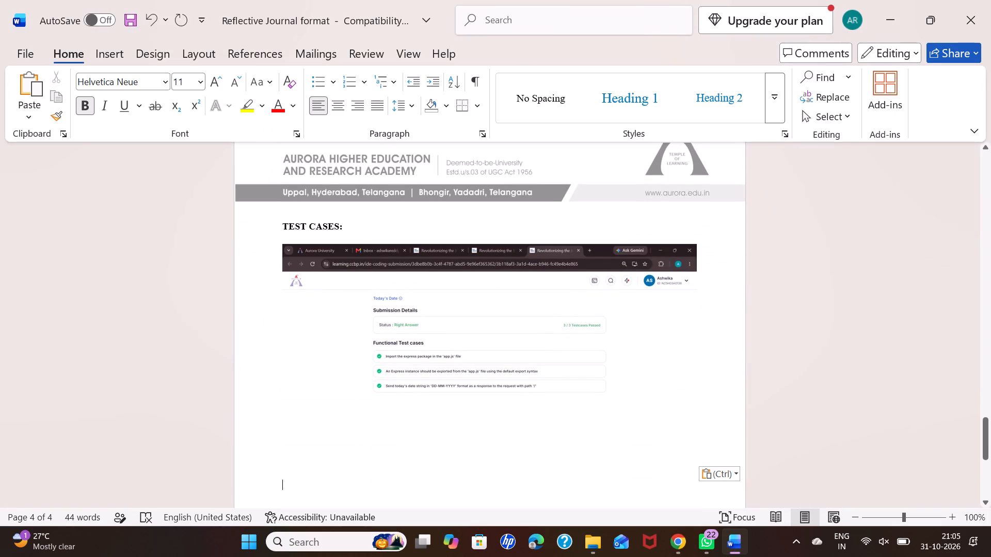
Review the headings and pasted screenshots for both questions across the document's pages.
{"action": "scroll", "coordinate": [419, 494], "scroll_direction": "up", "scroll_amount": 1}
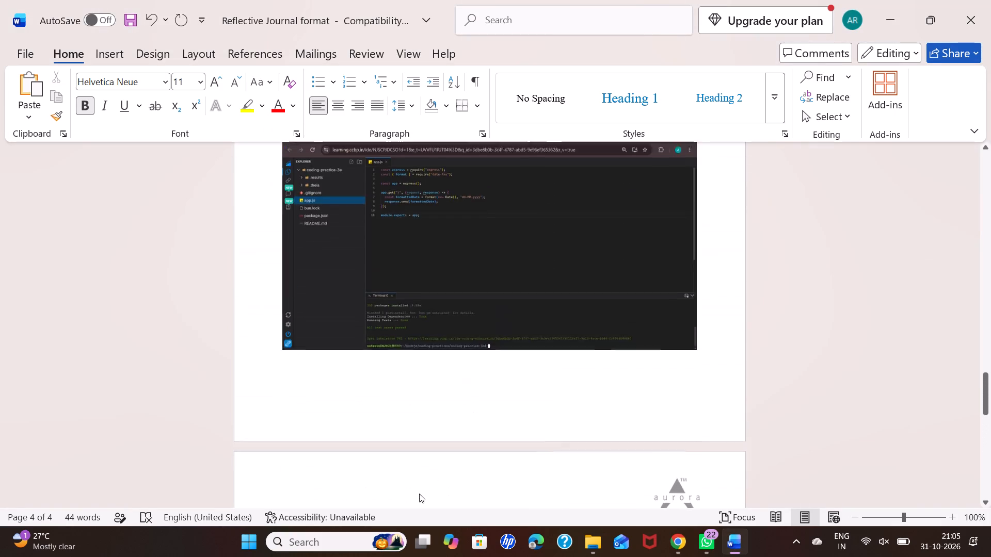
{"action": "scroll", "coordinate": [419, 494], "scroll_direction": "up", "scroll_amount": 1}
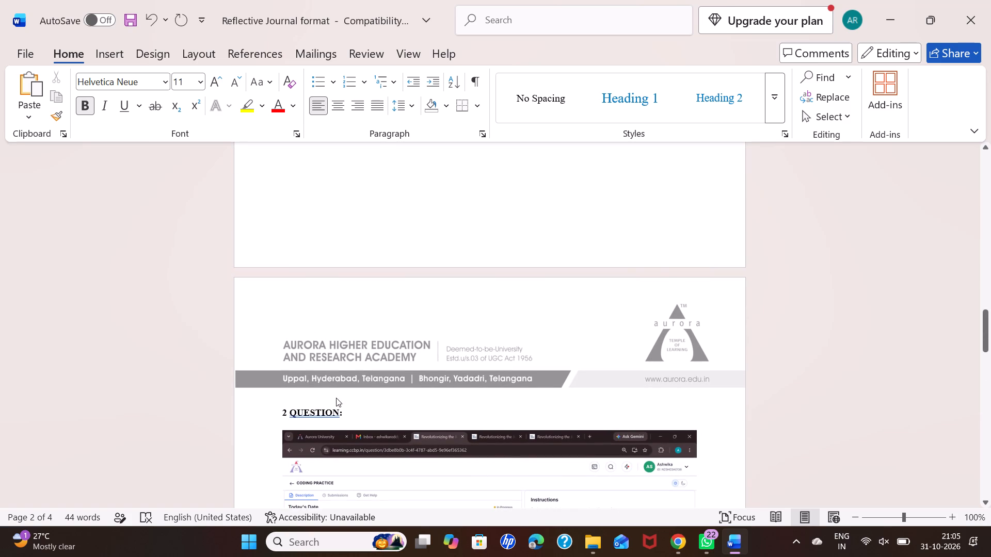
{"action": "scroll", "coordinate": [431, 429], "scroll_direction": "right", "scroll_amount": 1}
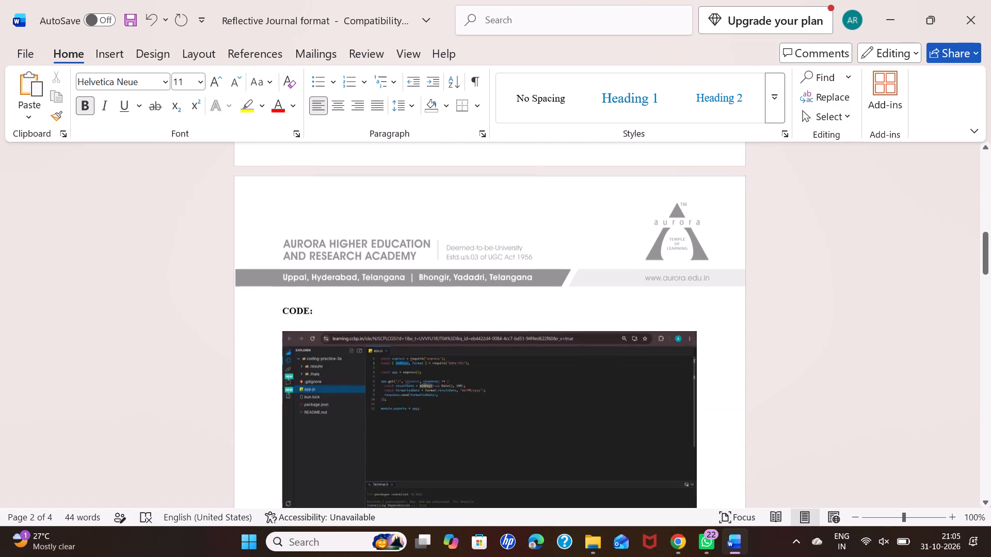
{"action": "scroll", "coordinate": [431, 429], "scroll_direction": "right", "scroll_amount": 2}
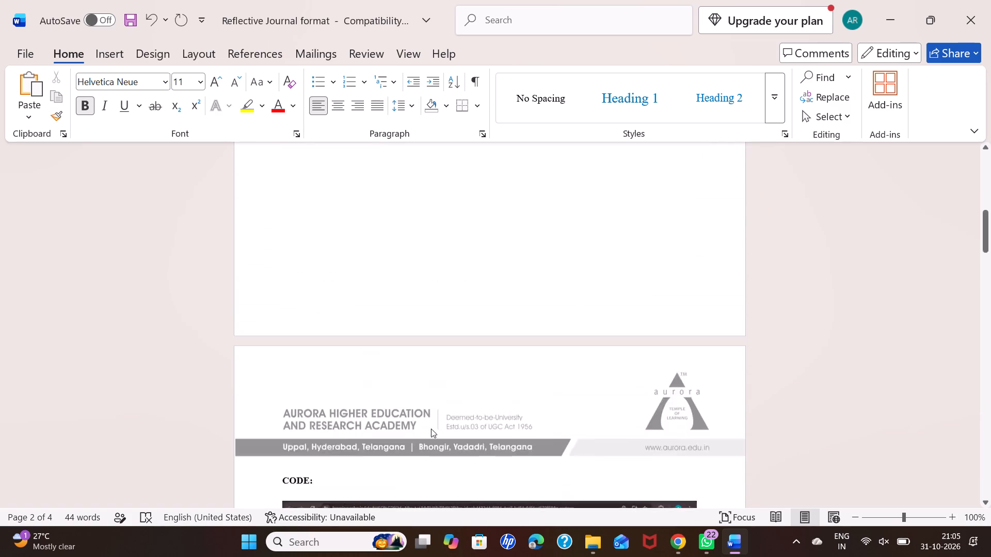
{"action": "scroll", "coordinate": [431, 429], "scroll_direction": "right", "scroll_amount": 2}
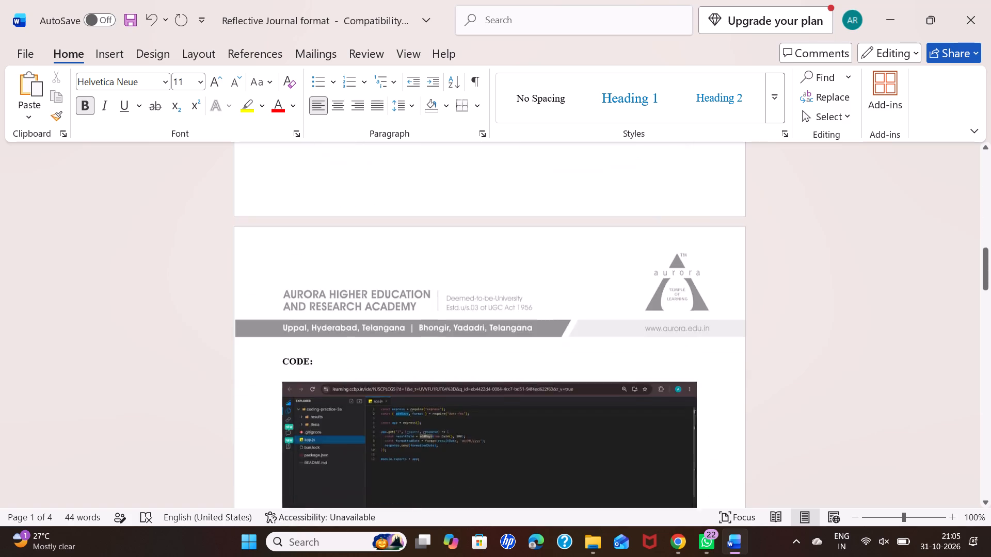
{"action": "scroll", "coordinate": [431, 429], "scroll_direction": "right", "scroll_amount": 1}
{"action": "scroll", "coordinate": [431, 429], "scroll_direction": "down", "scroll_amount": 1}
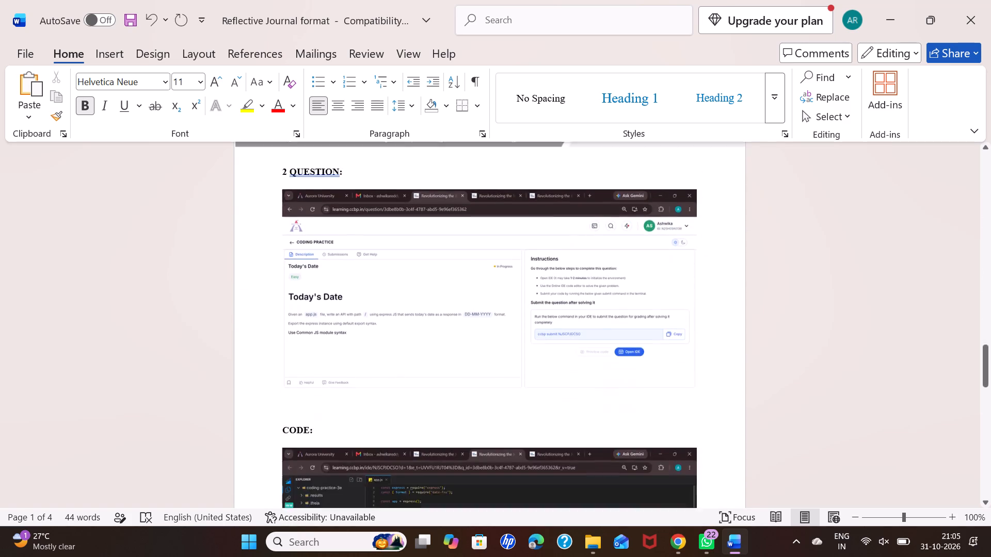
{"action": "scroll", "coordinate": [431, 429], "scroll_direction": "down", "scroll_amount": 1}
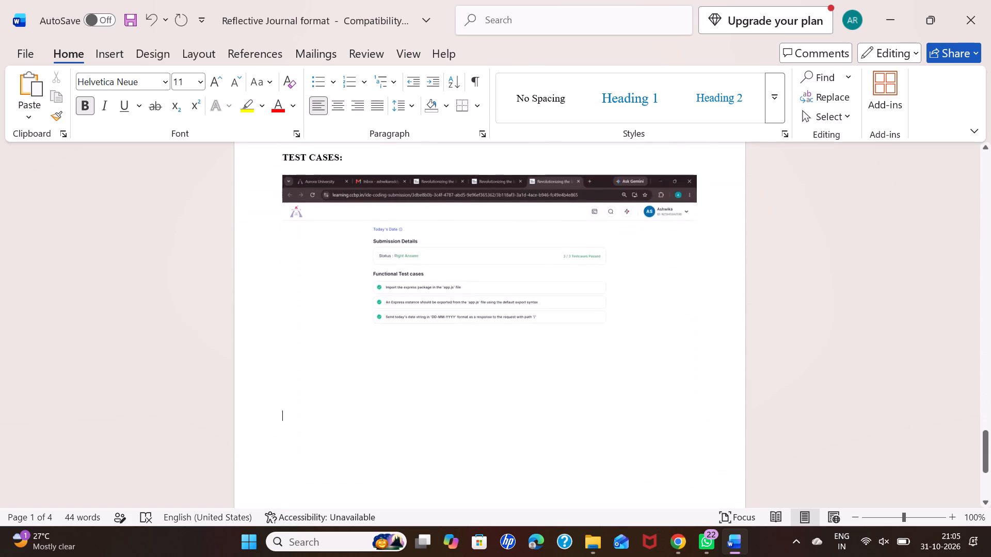
{"action": "scroll", "coordinate": [431, 429], "scroll_direction": "down", "scroll_amount": 2}
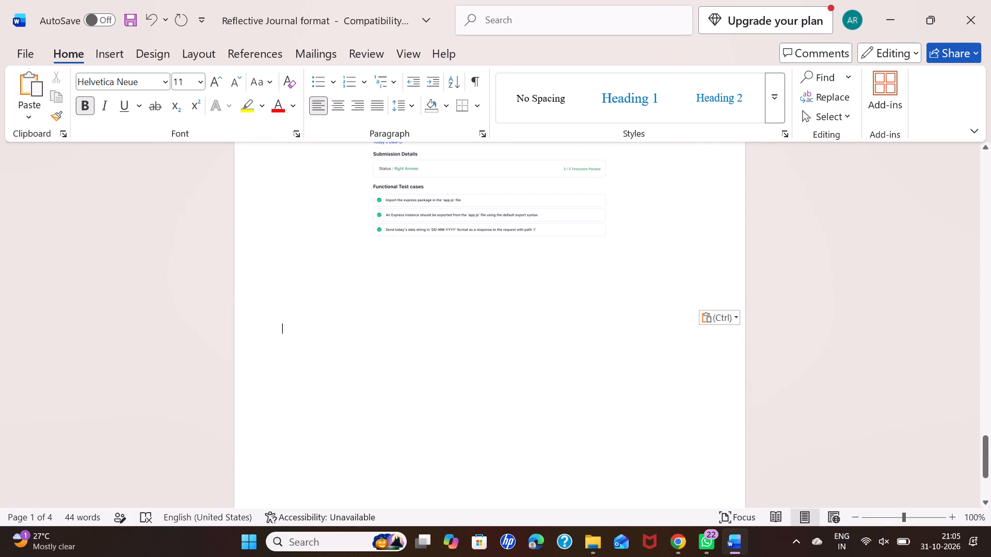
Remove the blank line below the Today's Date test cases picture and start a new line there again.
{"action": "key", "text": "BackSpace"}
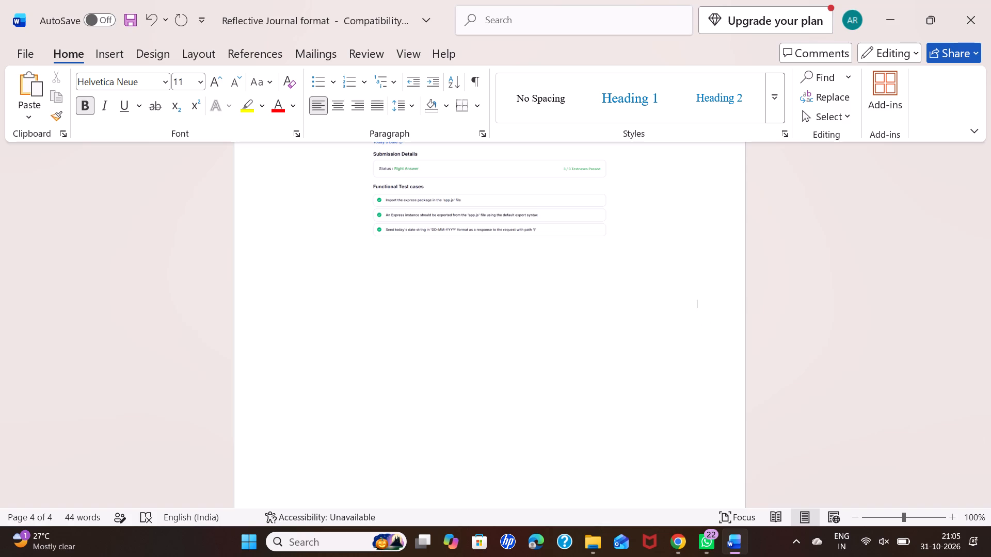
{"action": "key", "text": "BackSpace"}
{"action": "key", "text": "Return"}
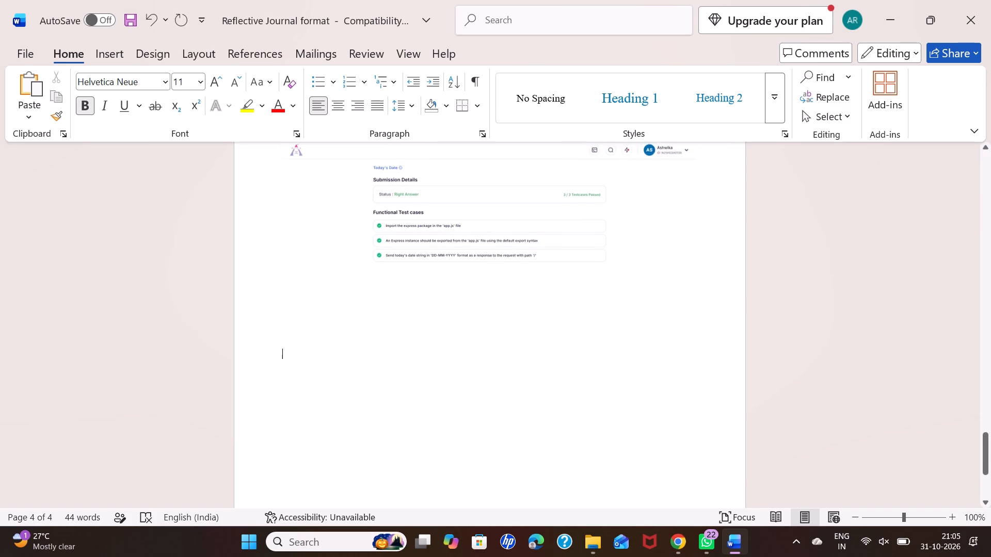
Try to crop the blank area off the bottom of the Today's Date test cases picture.
{"action": "right_click", "coordinate": [567, 247]}
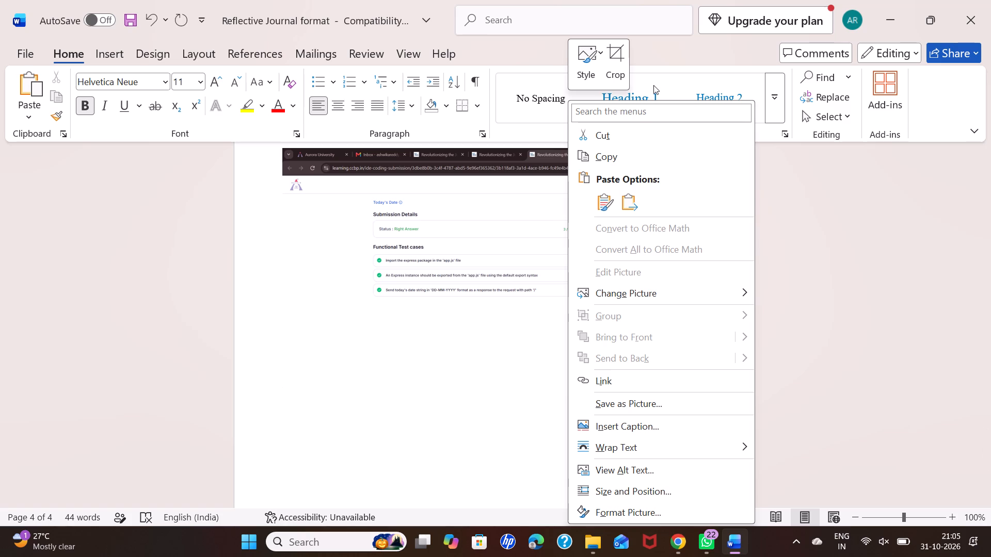
{"action": "left_click", "coordinate": [620, 70]}
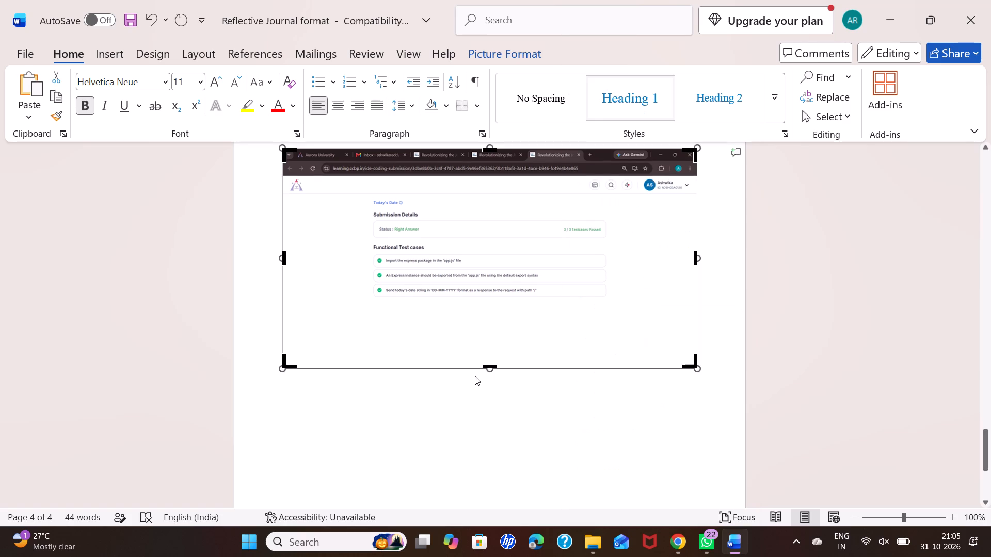
{"action": "left_click_drag", "start_coordinate": [492, 369], "coordinate": [497, 364]}
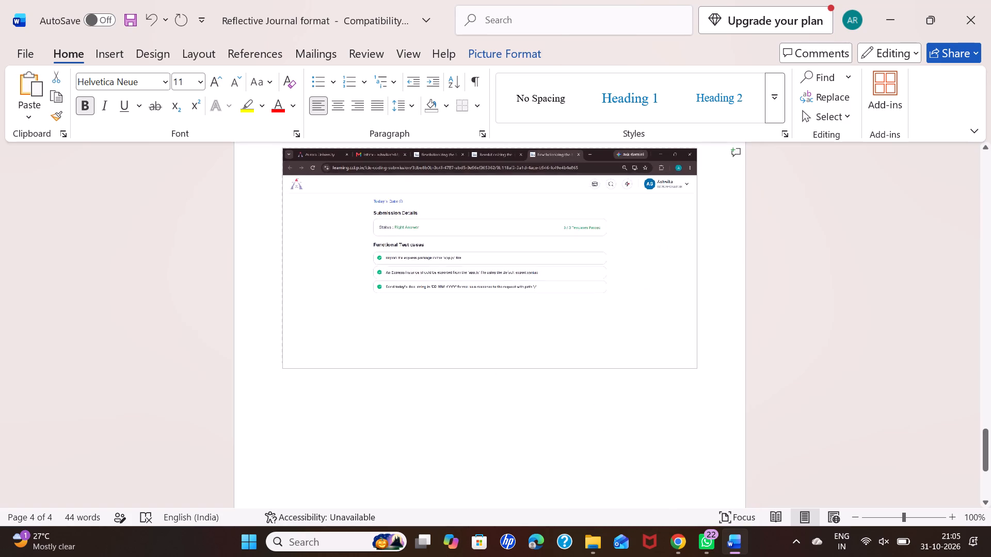
{"action": "left_click_drag", "start_coordinate": [497, 364], "coordinate": [512, 364]}
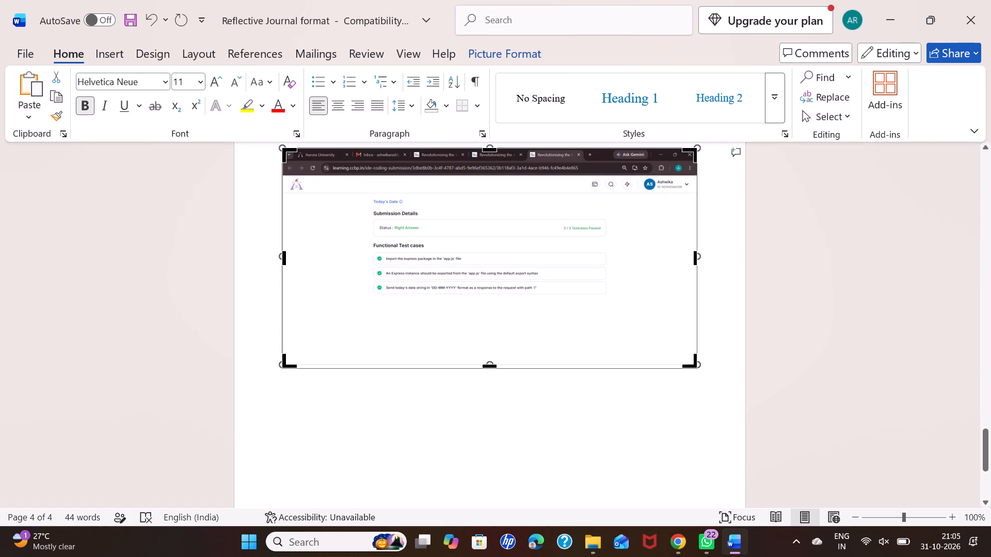
{"action": "left_click", "coordinate": [533, 465]}
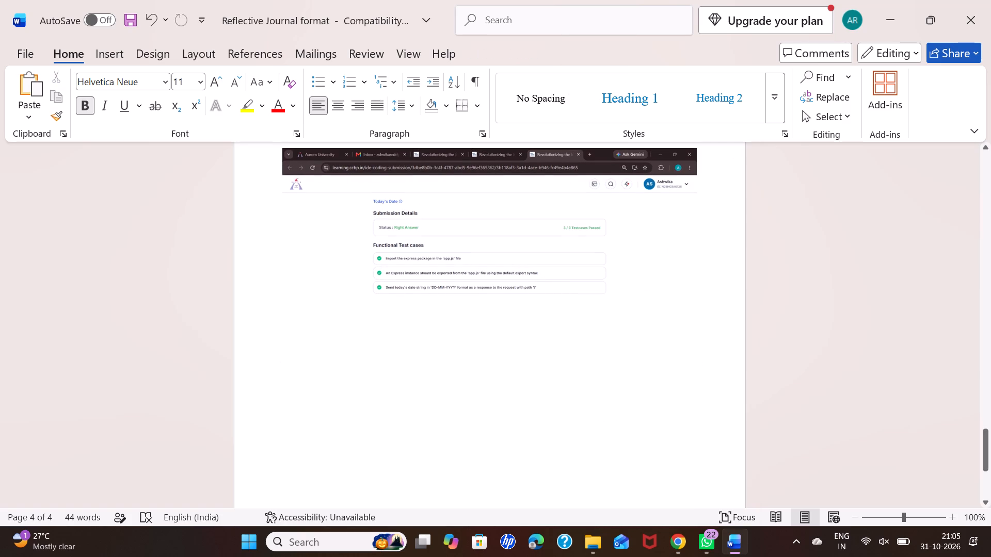
Crop the Today's Date test cases picture to remove the blank area at its bottom and the browser bars at its top.
{"action": "right_click", "coordinate": [630, 302]}
{"action": "left_click", "coordinate": [686, 68]}
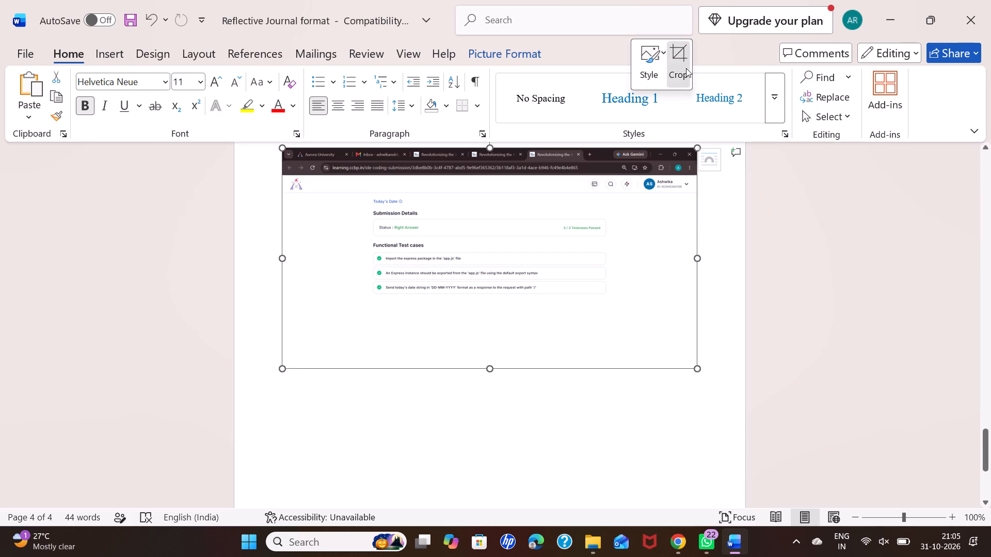
{"action": "left_click_drag", "start_coordinate": [491, 366], "coordinate": [491, 357]}
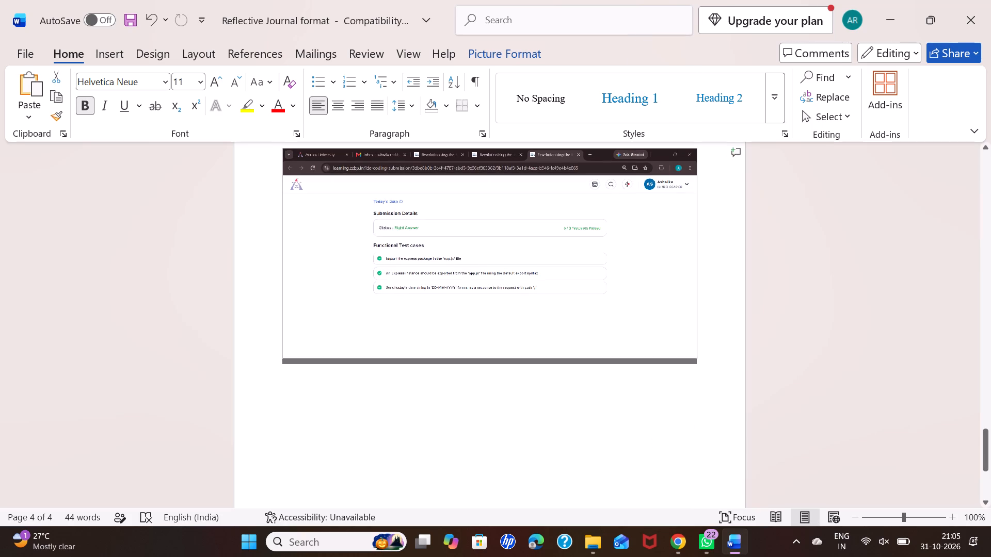
{"action": "left_click_drag", "start_coordinate": [491, 357], "coordinate": [506, 310]}
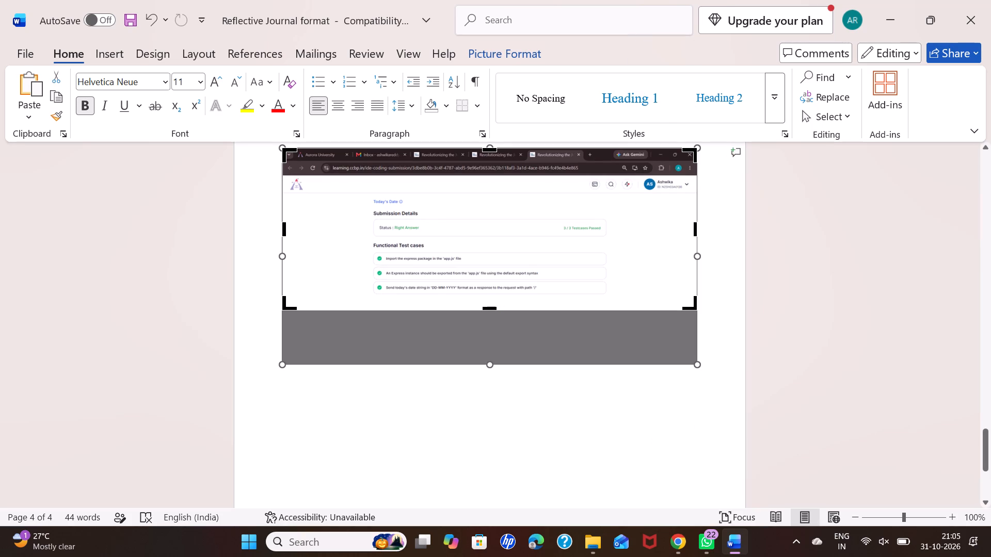
{"action": "left_click_drag", "start_coordinate": [489, 150], "coordinate": [496, 174]}
{"action": "left_click", "coordinate": [717, 198]}
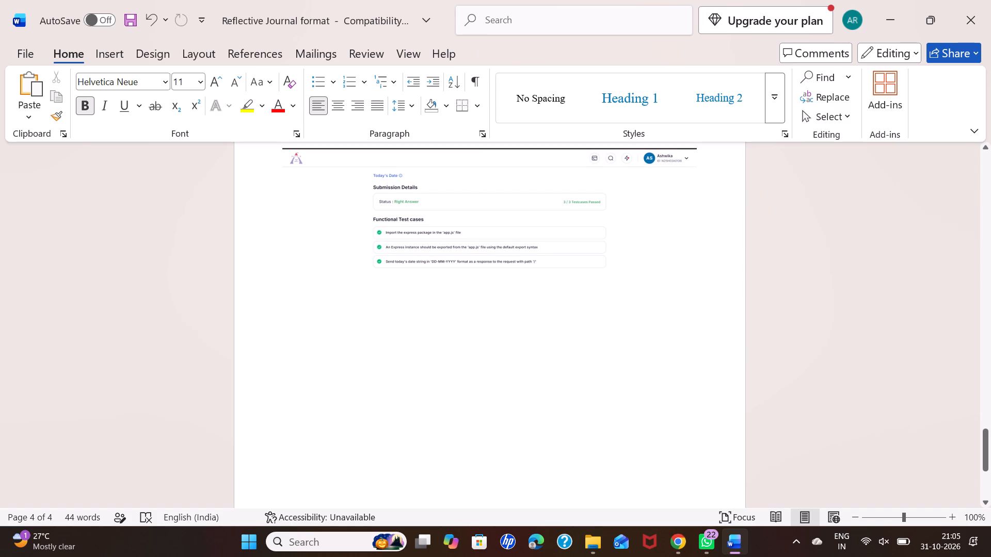
Add the heading "3 QUESTION:" below the cropped Today's Date test cases picture and start a new line under it.
{"action": "key", "text": "Return"}
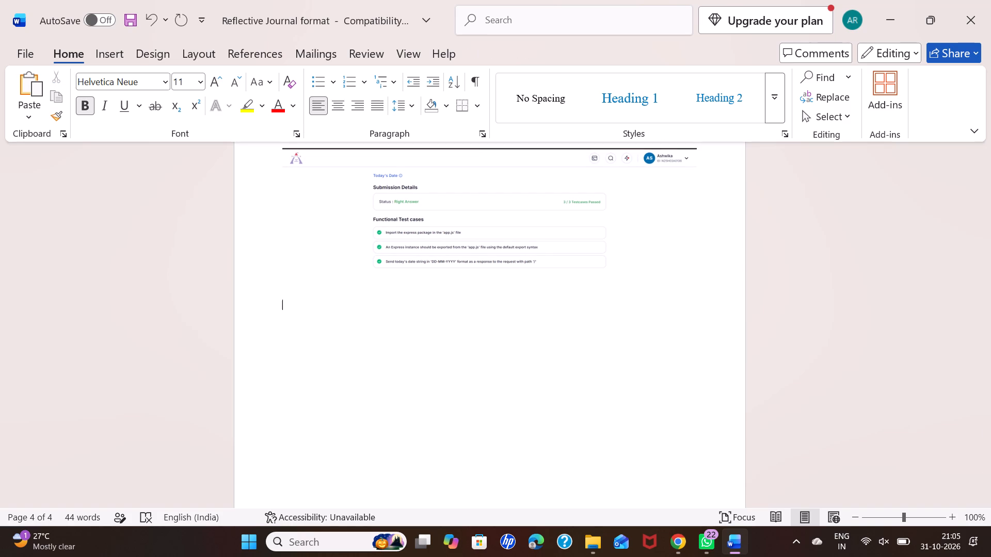
{"action": "type", "text": "3 QUES"}
{"action": "type", "text": "TION"}
{"action": "key", "text": "shift+colon"}
{"action": "key", "text": "Return"}
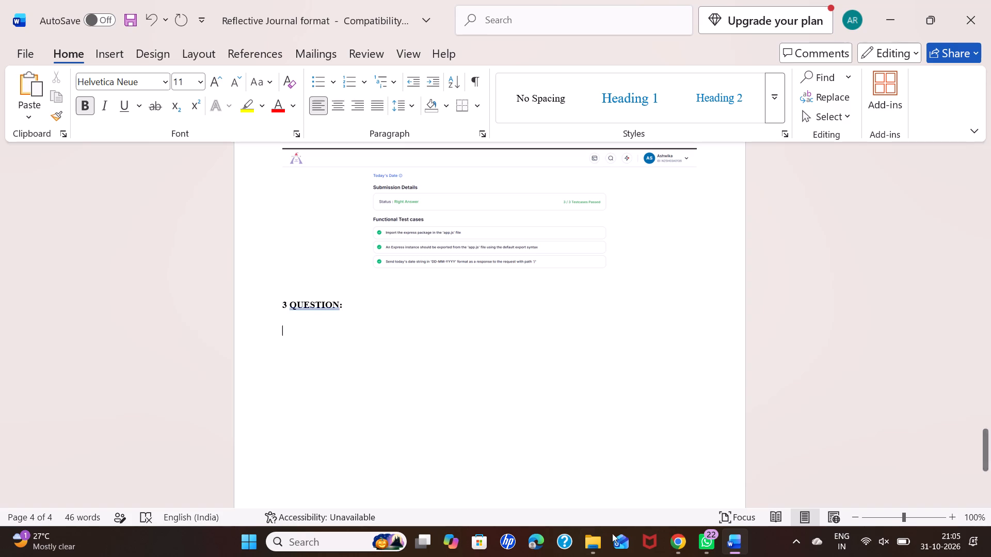
{"action": "left_click", "coordinate": [595, 539]}
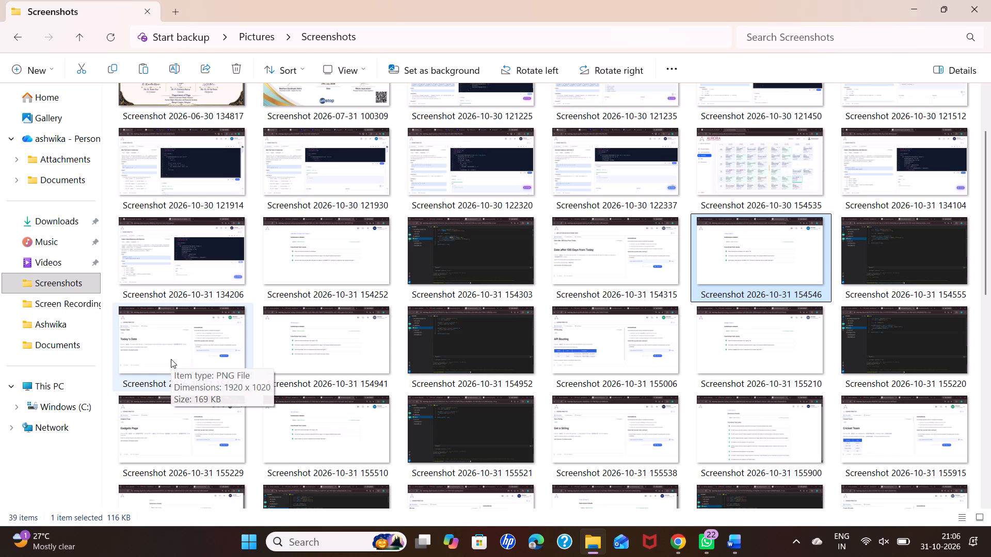
{"action": "double_click", "coordinate": [880, 153]}
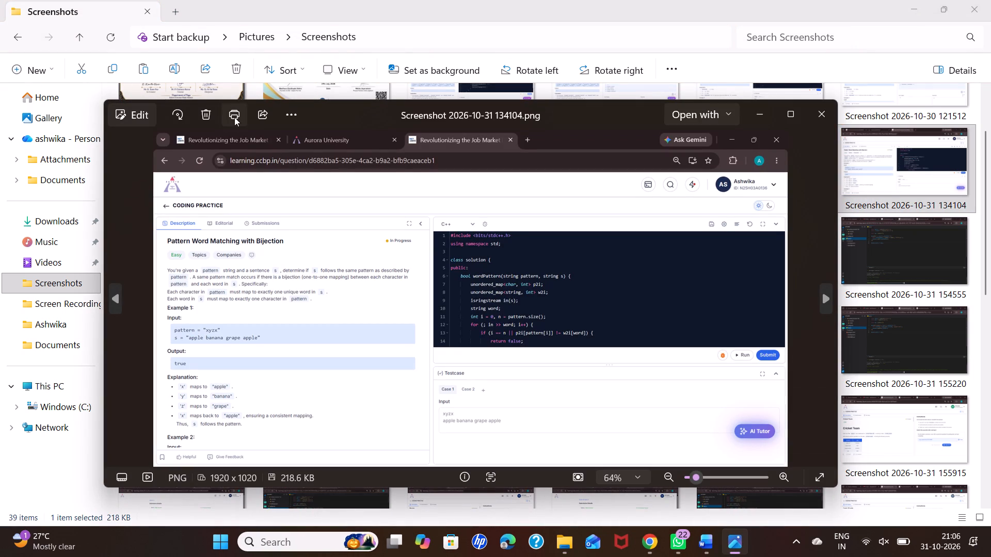
{"action": "left_click", "coordinate": [206, 118]}
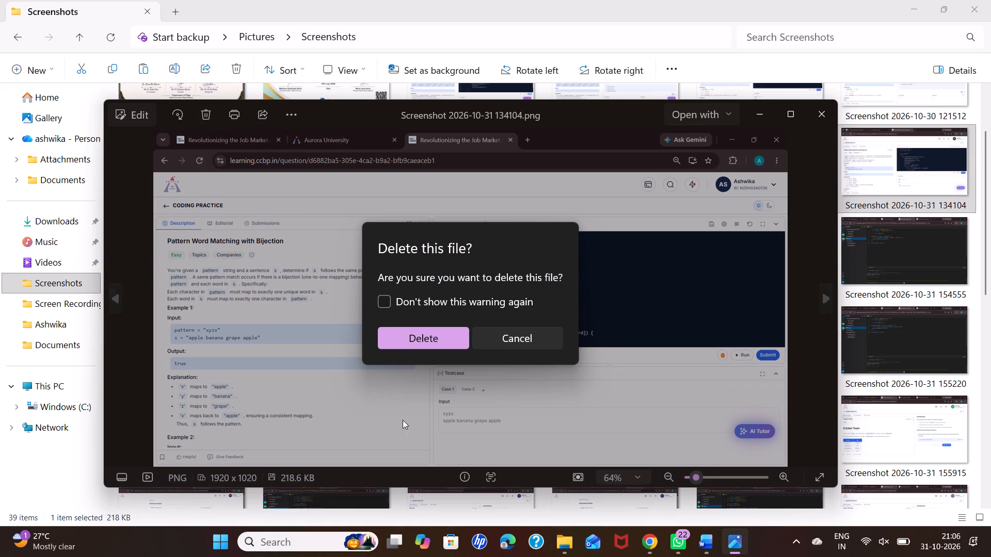
{"action": "left_click", "coordinate": [426, 328]}
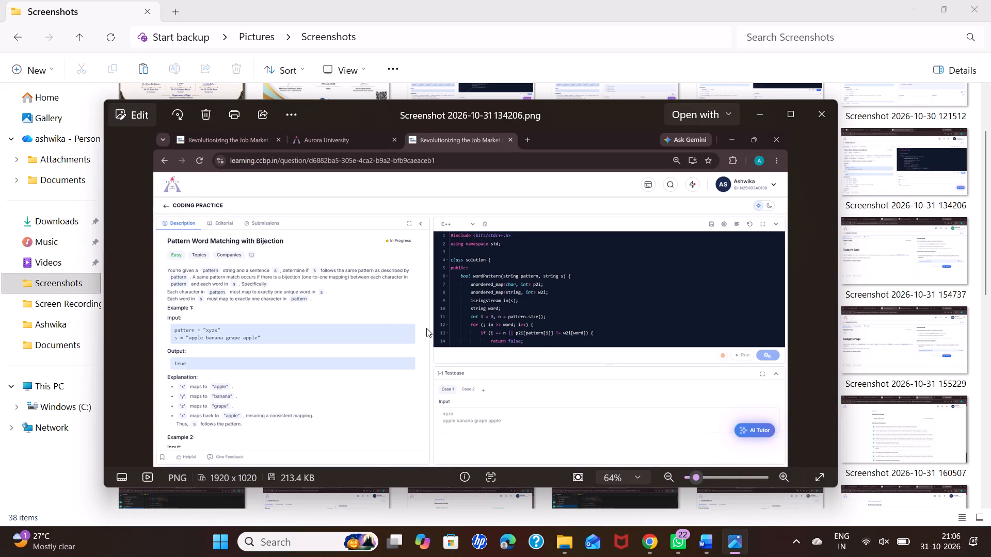
{"action": "left_click", "coordinate": [205, 114]}
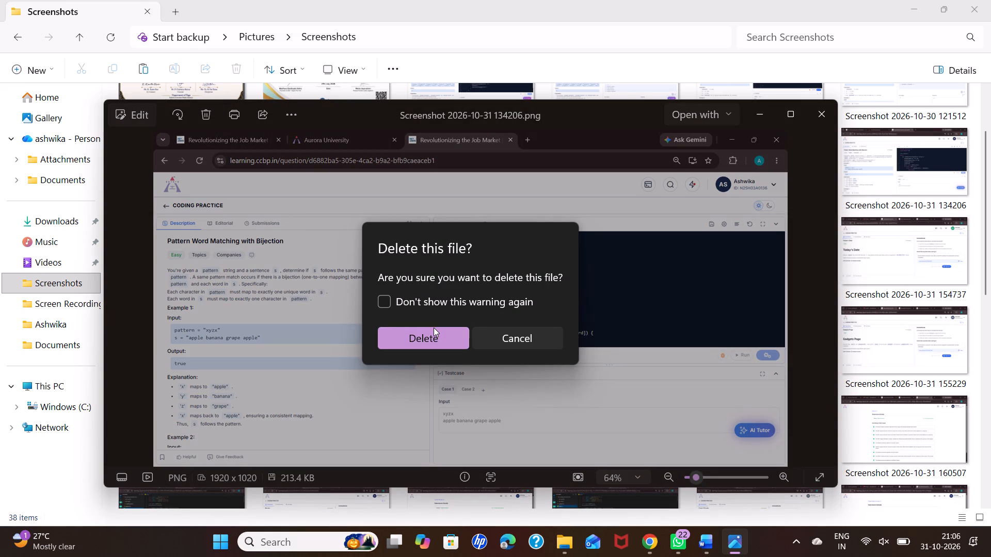
{"action": "left_click", "coordinate": [434, 327]}
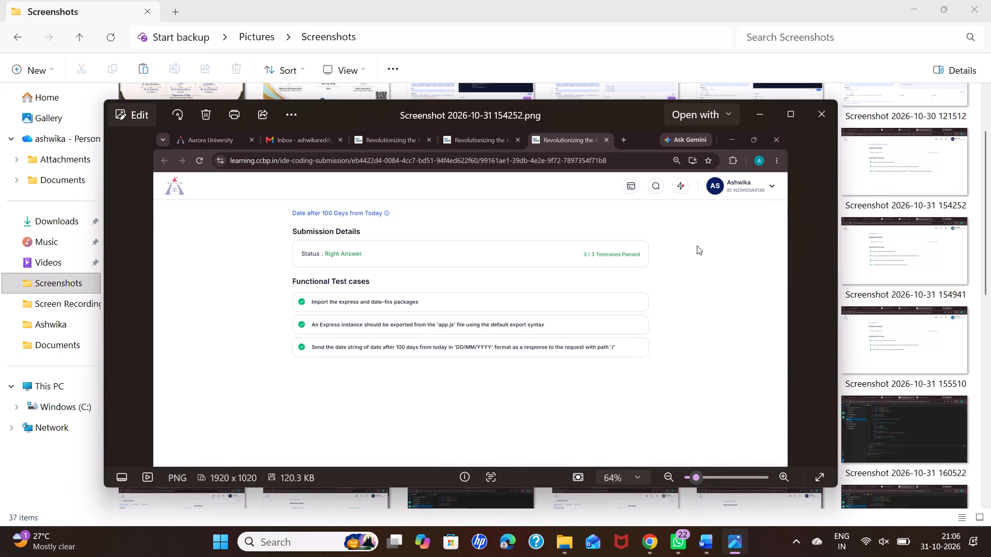
{"action": "left_click", "coordinate": [821, 121]}
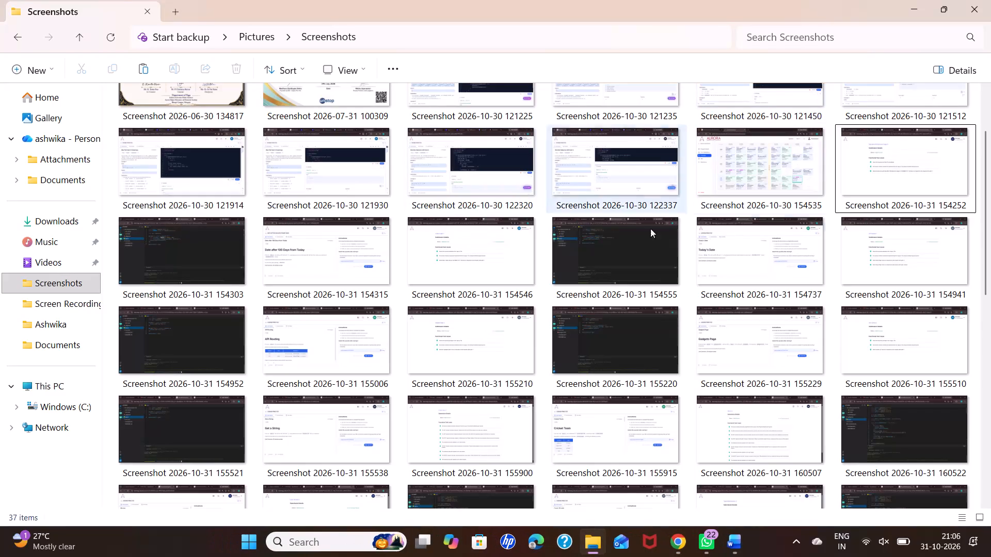
{"action": "scroll", "coordinate": [742, 242], "scroll_direction": "up", "scroll_amount": 1}
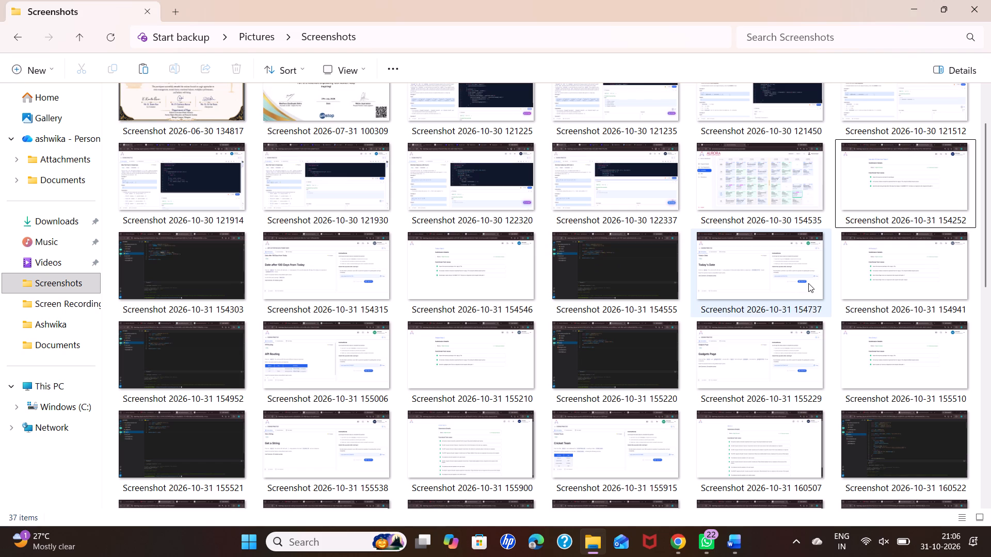
{"action": "double_click", "coordinate": [331, 345]}
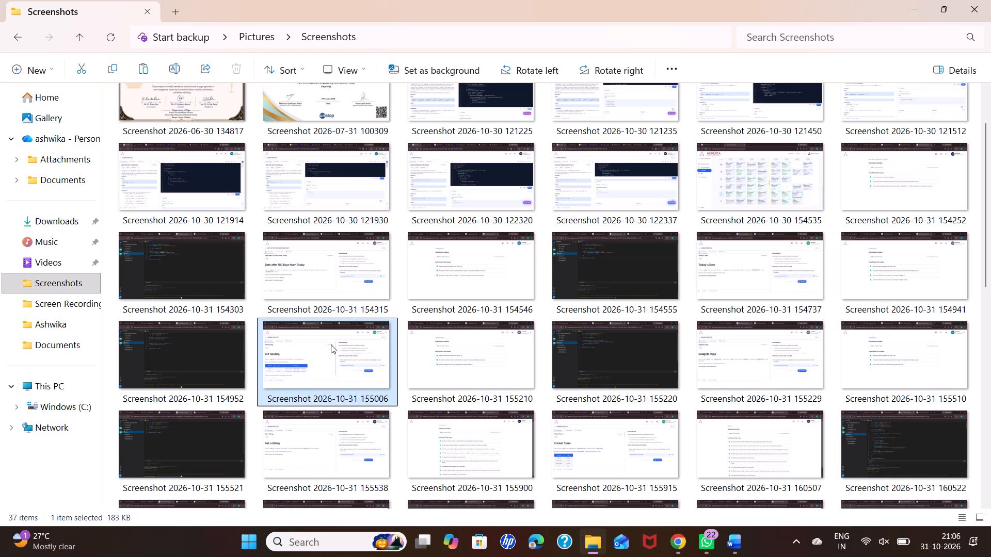
{"action": "left_click", "coordinate": [295, 114]}
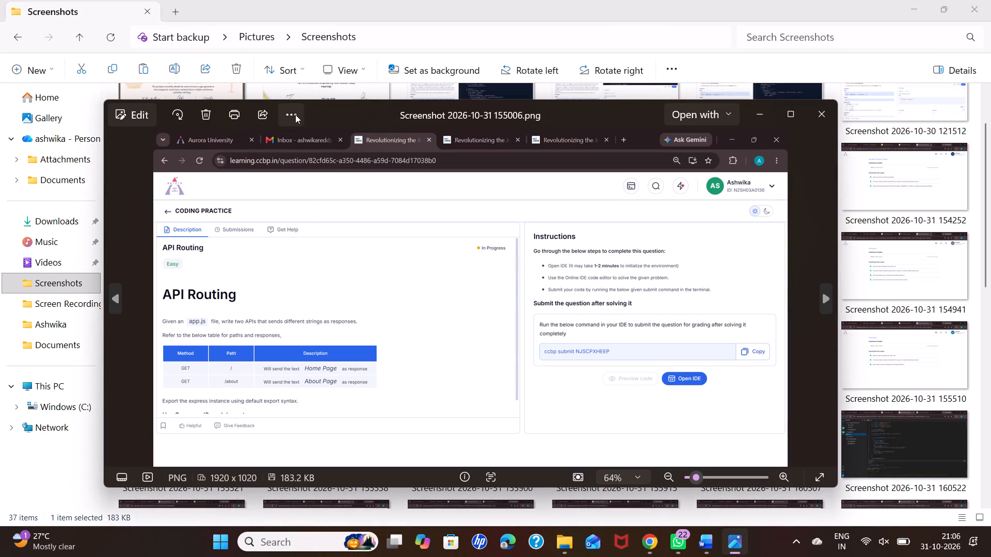
{"action": "left_click", "coordinate": [232, 176]}
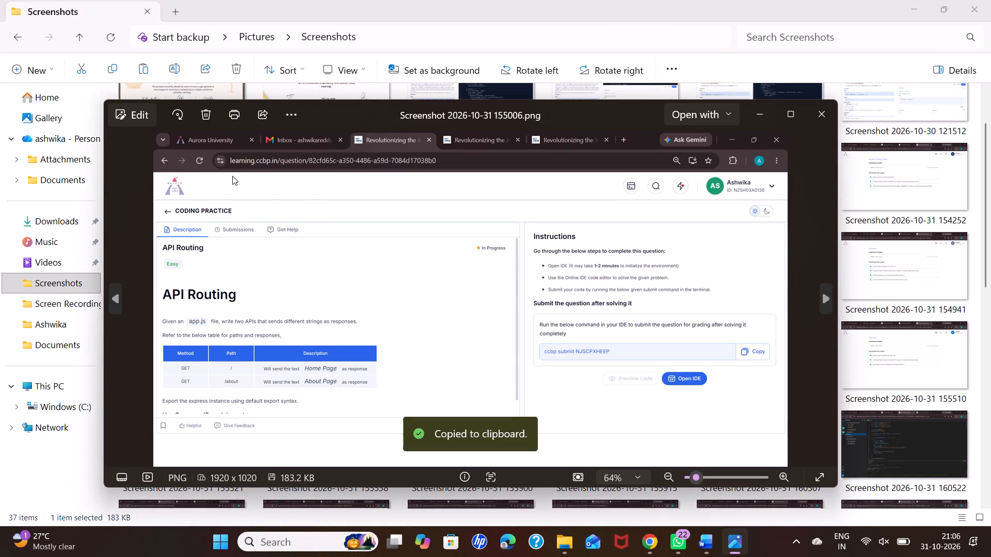
{"action": "left_click", "coordinate": [819, 118]}
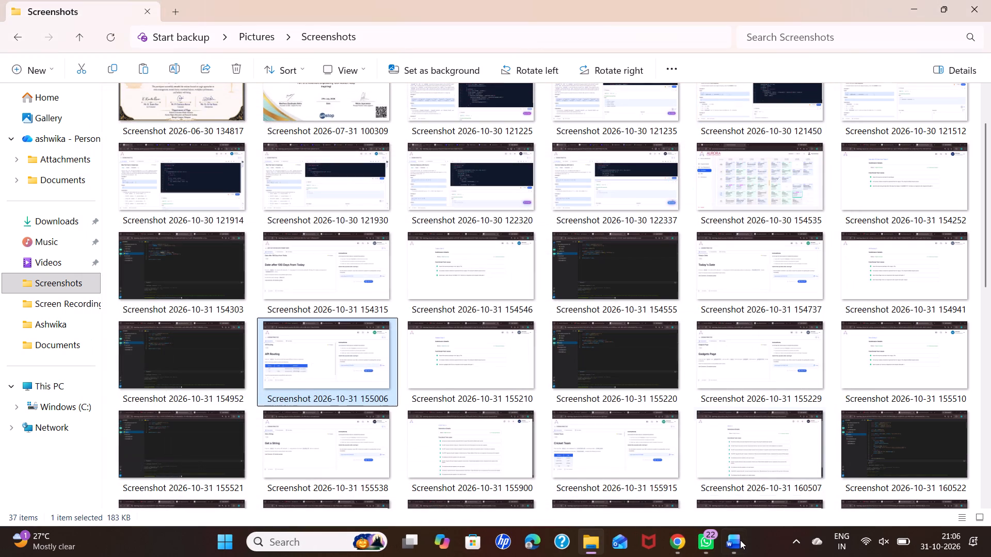
{"action": "left_click", "coordinate": [737, 543]}
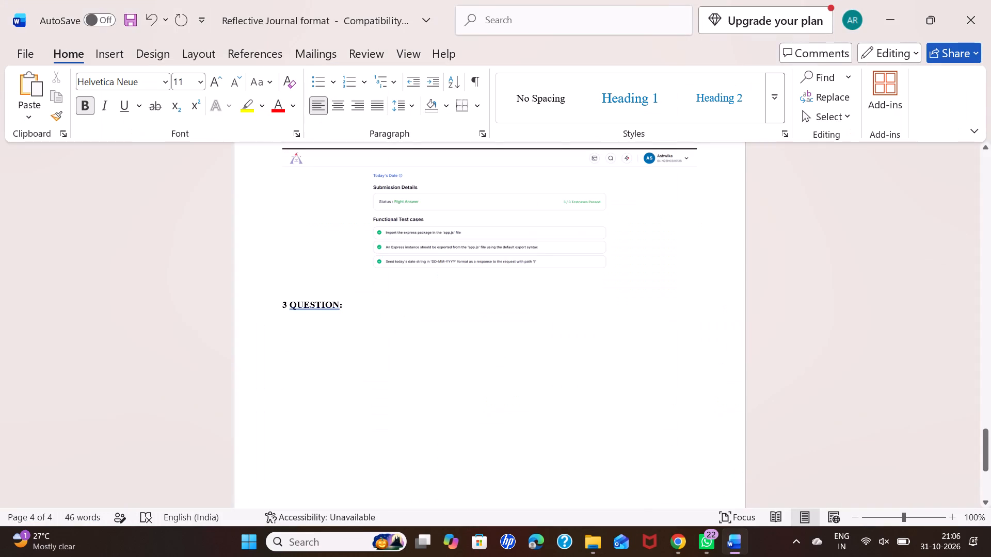
{"action": "key", "text": "ctrl+v"}
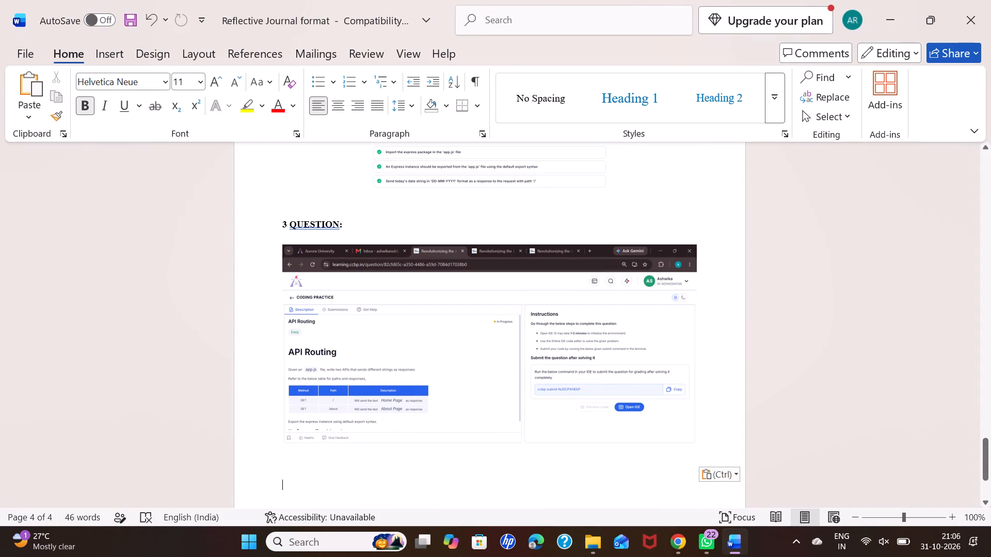
Add blank lines below the API Routing question picture and enter the heading "CODE:" at the top of the new page.
{"action": "key", "text": "Return"}
{"action": "key", "text": "Return"}
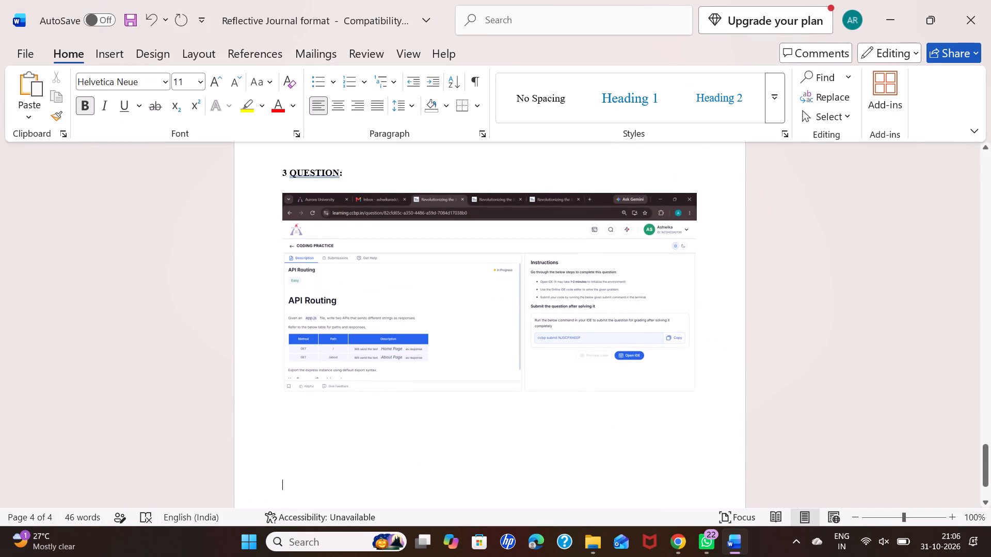
{"action": "scroll", "coordinate": [375, 371], "scroll_direction": "down", "scroll_amount": 2}
{"action": "key", "text": "Return"}
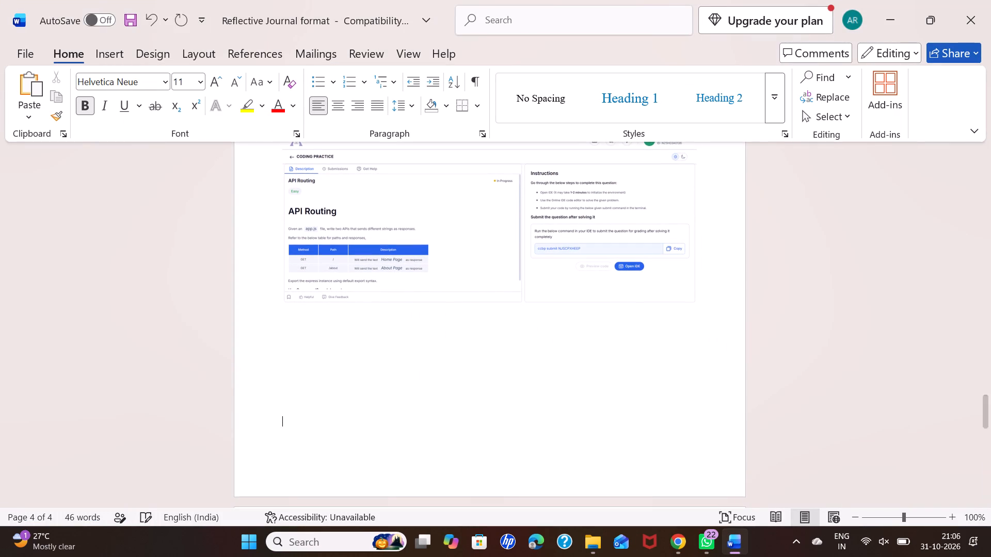
{"action": "key", "text": "Return"}
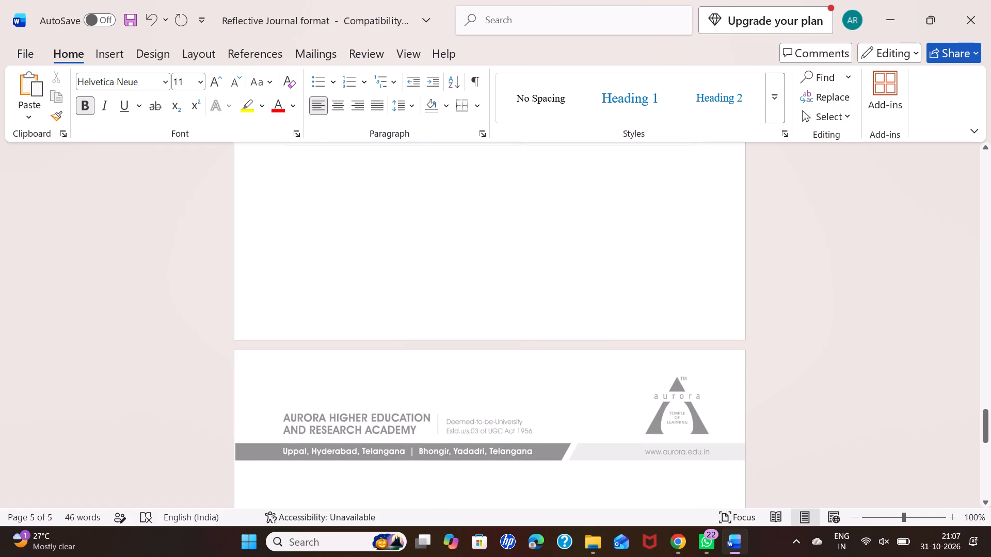
{"action": "type", "text": "CODE"}
{"action": "key", "text": "shift+colon"}
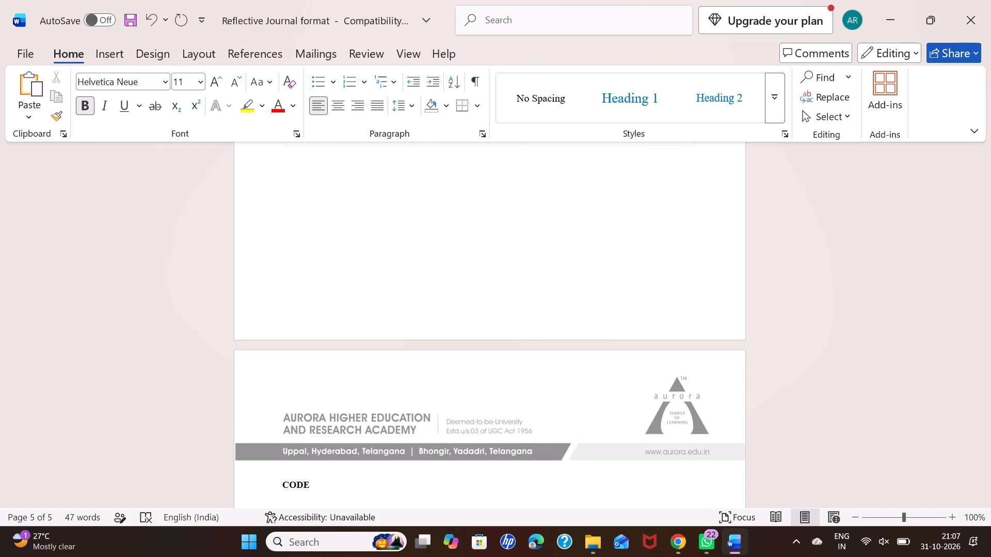
{"action": "key", "text": "Return"}
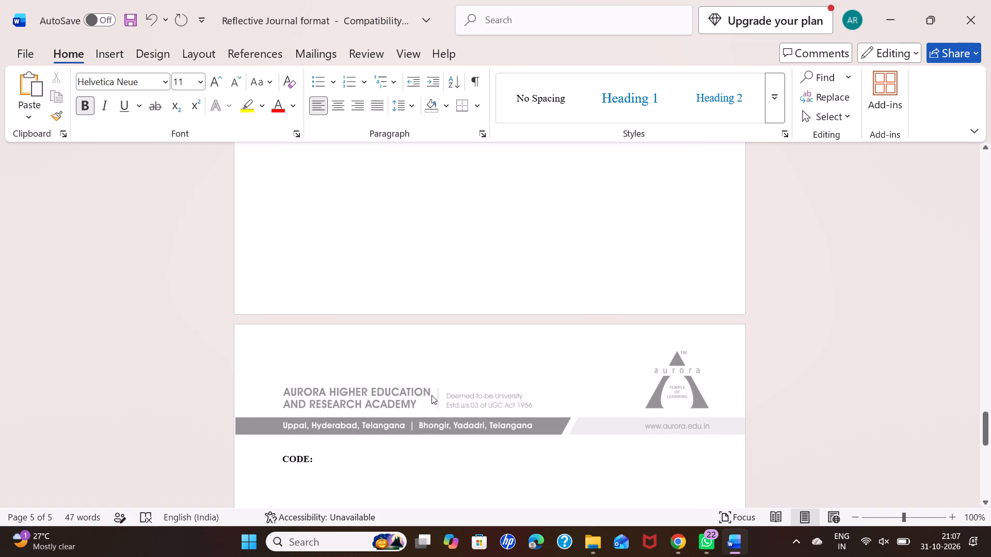
{"action": "left_click", "coordinate": [583, 544]}
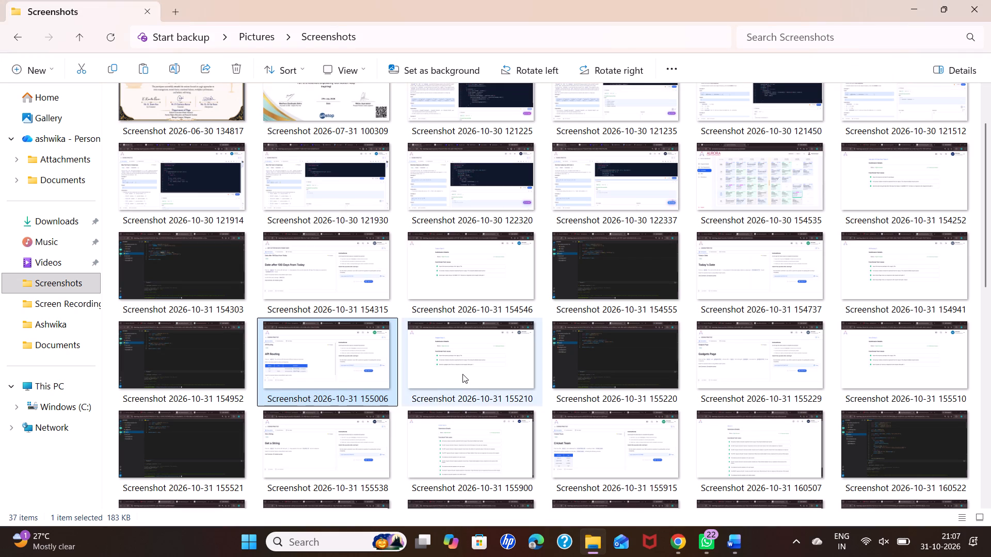
{"action": "double_click", "coordinate": [210, 358]}
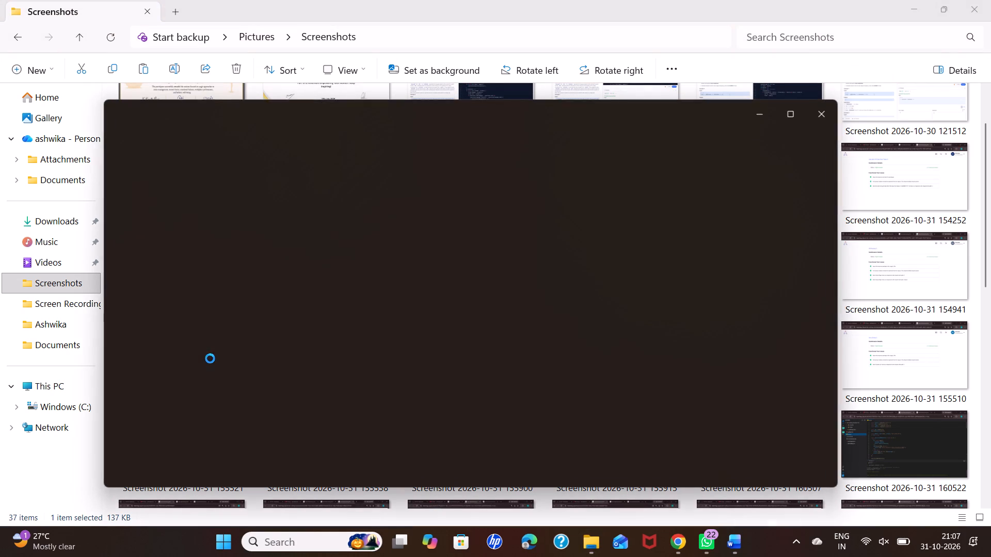
{"action": "left_click", "coordinate": [293, 109]}
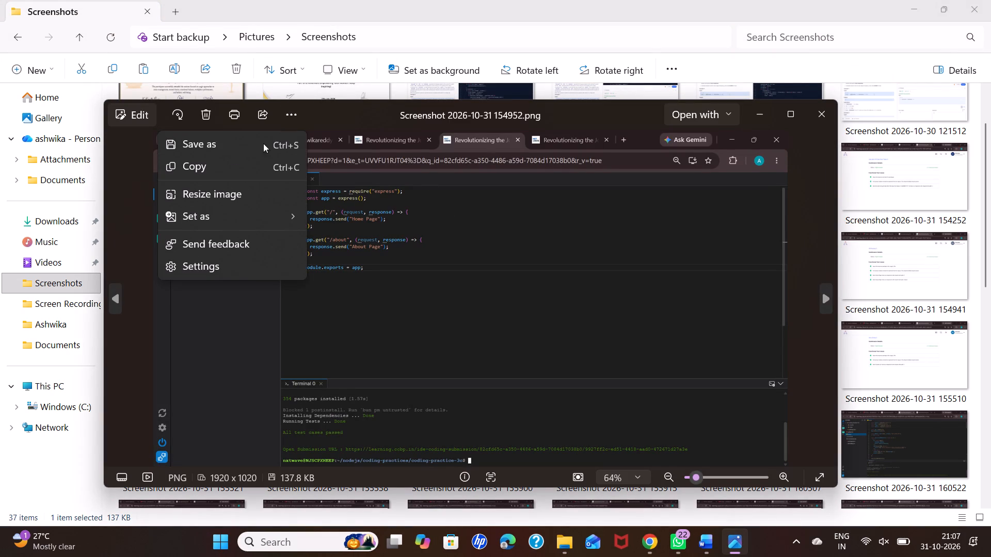
{"action": "left_click", "coordinate": [251, 171]}
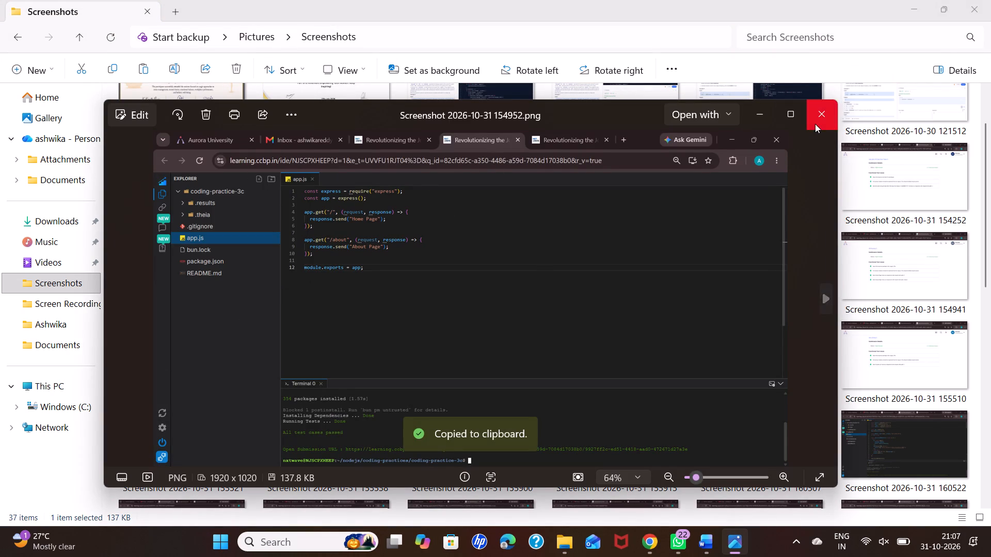
{"action": "left_click", "coordinate": [818, 119]}
{"action": "left_click", "coordinate": [730, 535]}
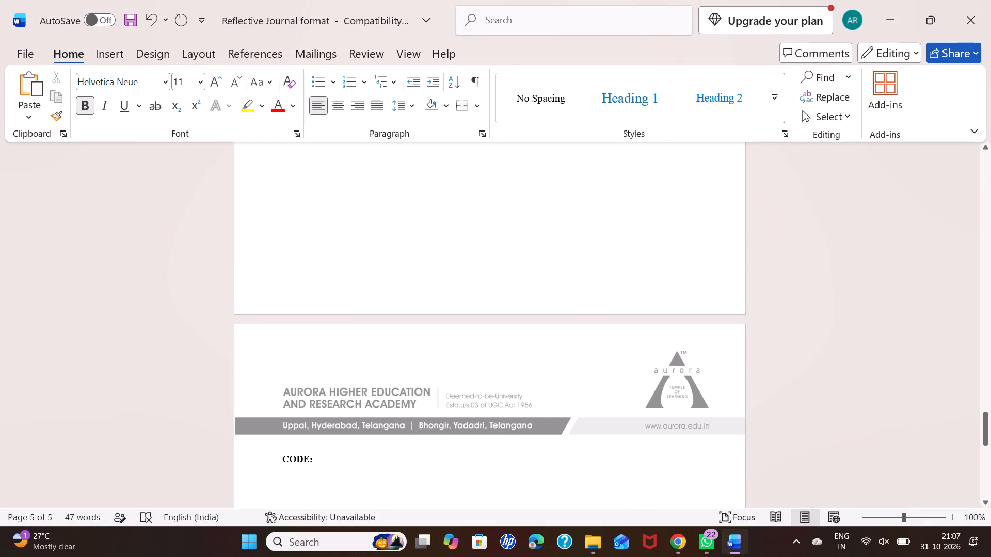
{"action": "key", "text": "ctrl+v"}
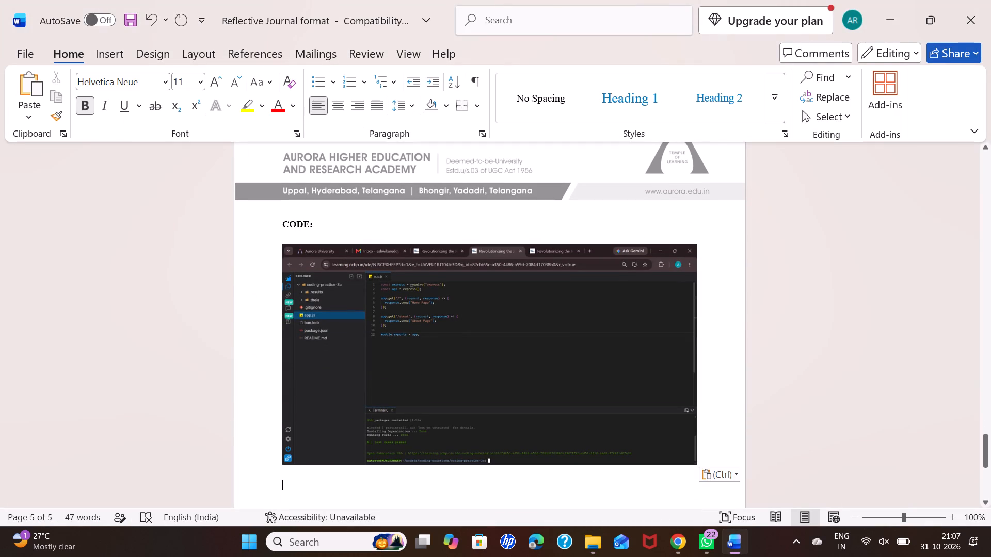
Add the heading "TEST CASES:" below the API Routing code picture.
{"action": "key", "text": "Return"}
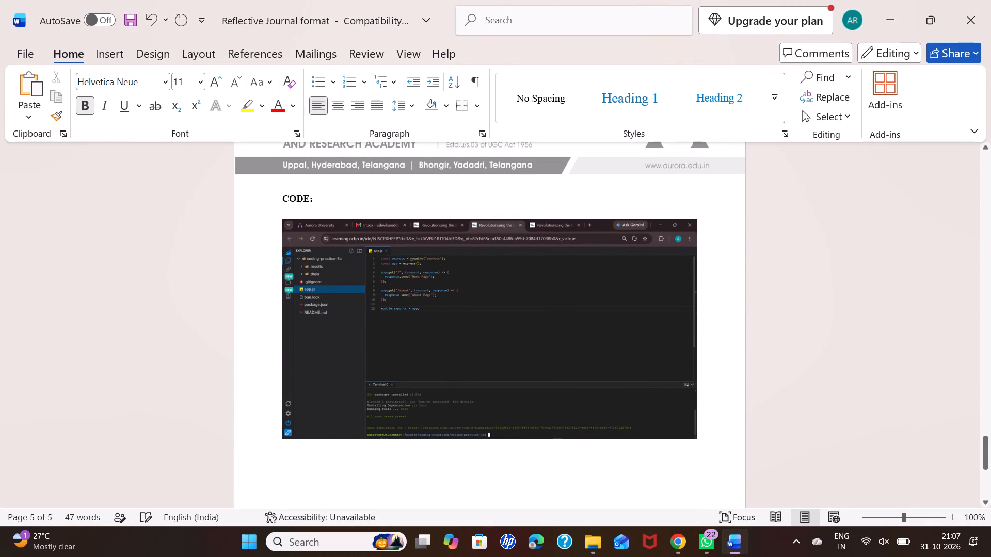
{"action": "type", "text": "TEST"}
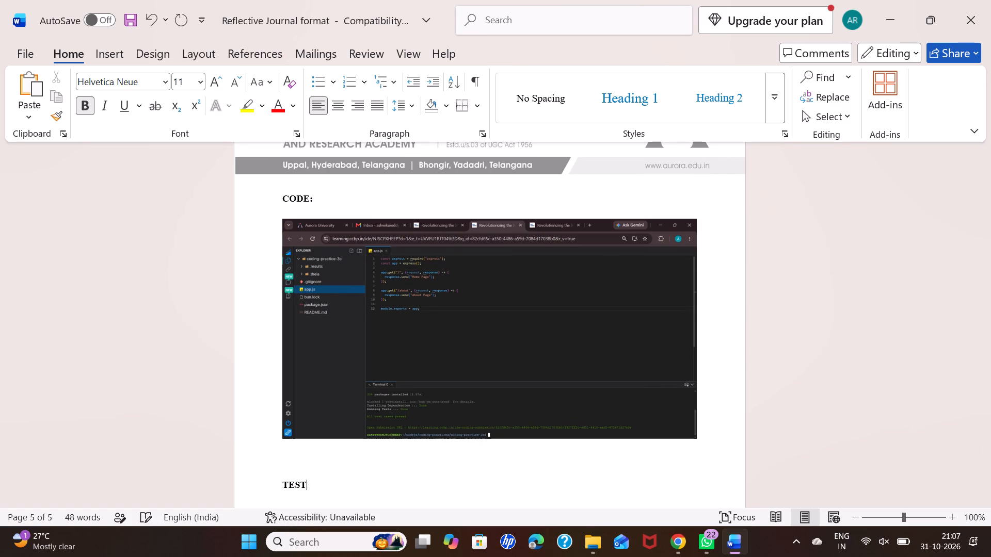
{"action": "key", "text": "space"}
{"action": "key", "text": "c"}
{"action": "type", "text": "ASES"}
{"action": "key", "text": "shift+colon"}
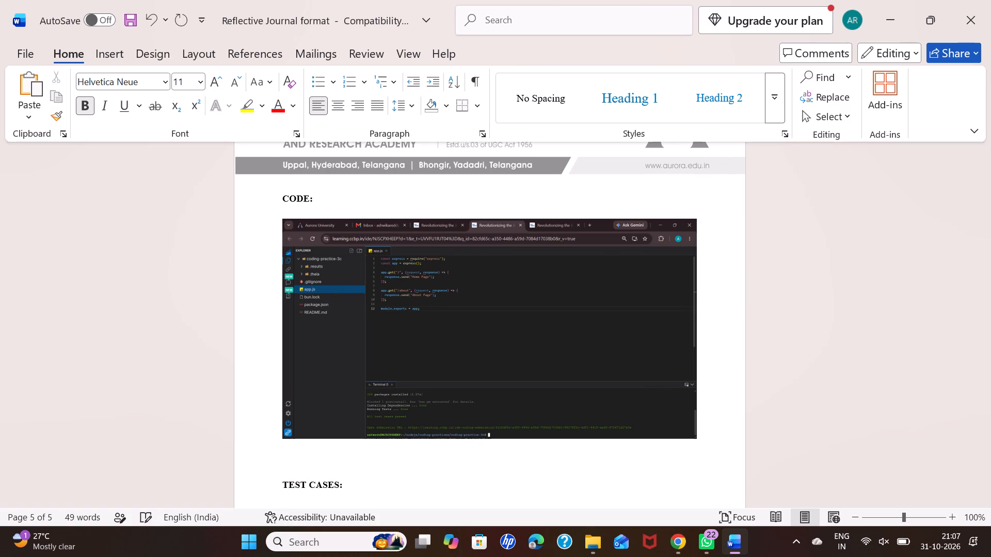
{"action": "key", "text": "Return"}
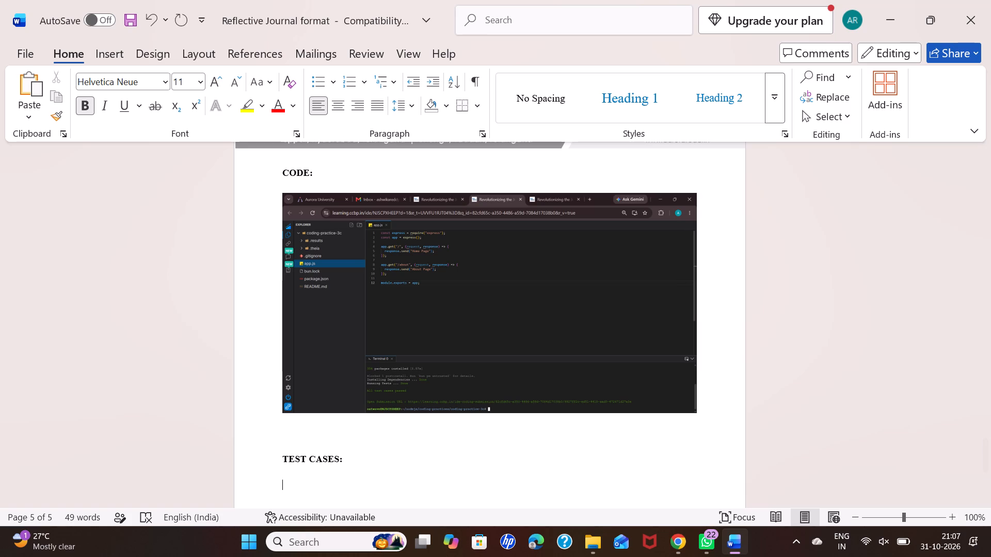
{"action": "left_click", "coordinate": [603, 546]}
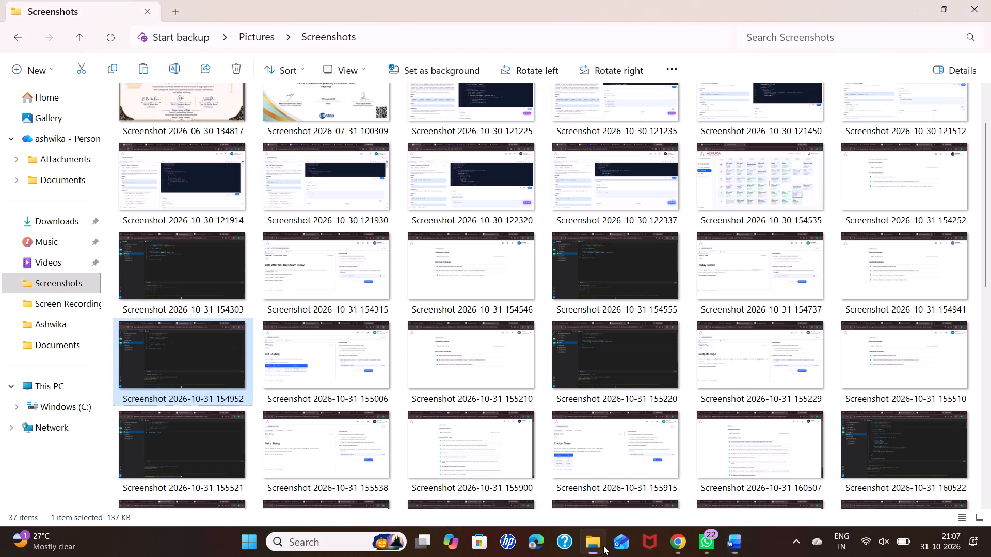
{"action": "double_click", "coordinate": [883, 286]}
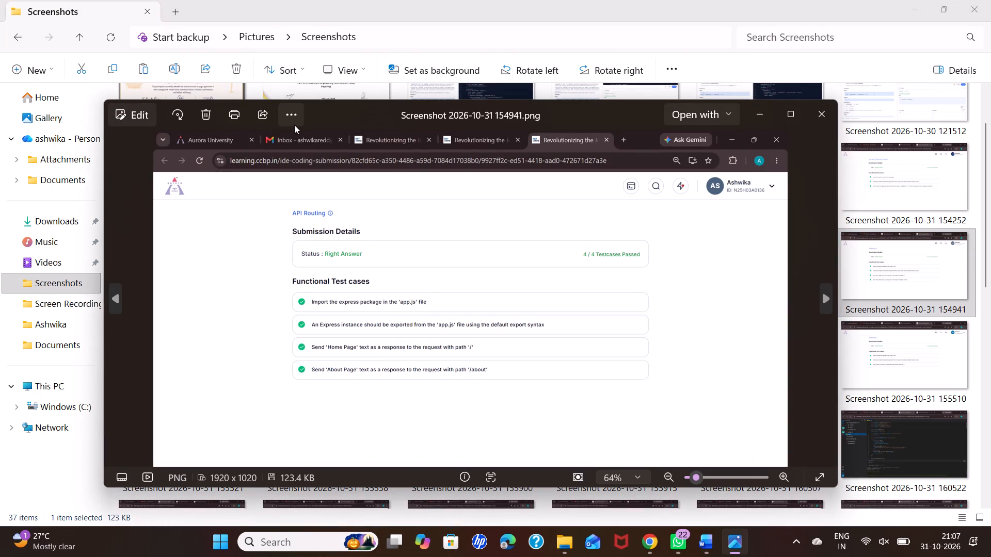
{"action": "left_click", "coordinate": [290, 119]}
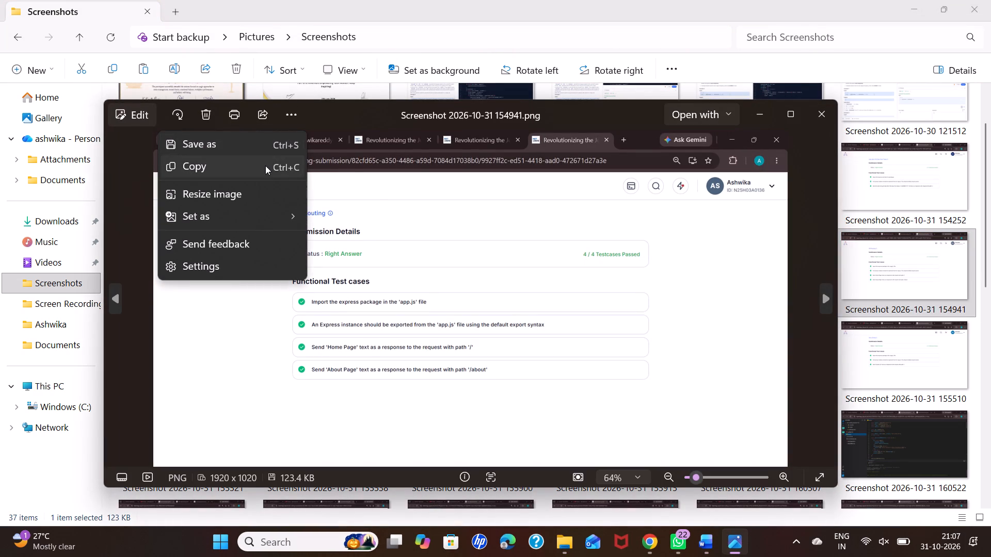
{"action": "left_click", "coordinate": [265, 166]}
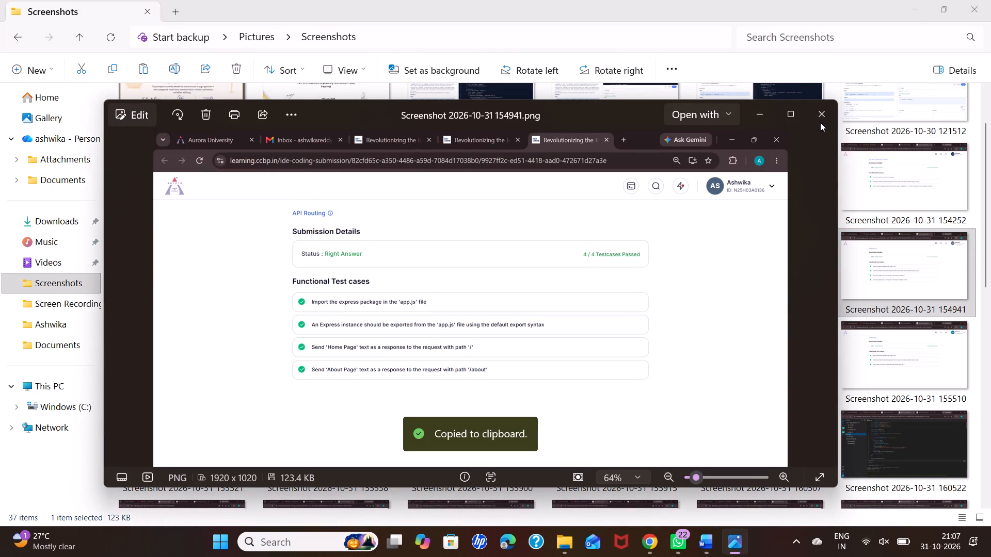
{"action": "left_click", "coordinate": [821, 121]}
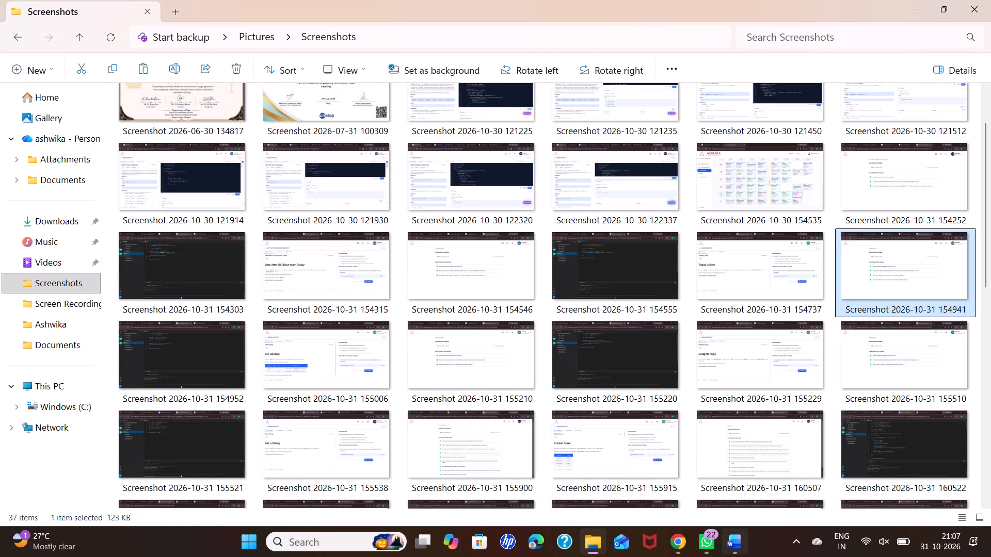
{"action": "left_click", "coordinate": [731, 556]}
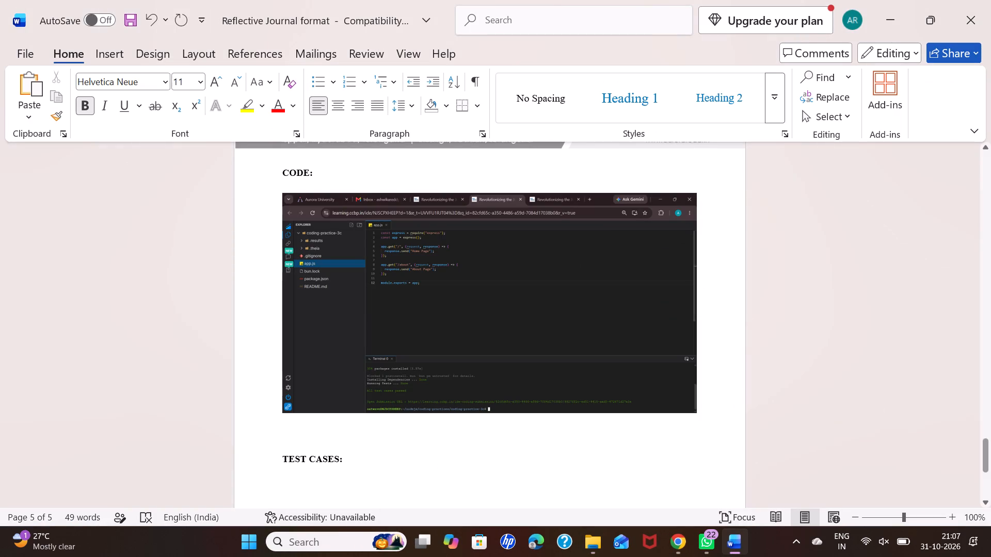
{"action": "left_click", "coordinate": [347, 490]}
{"action": "key", "text": "ctrl+v"}
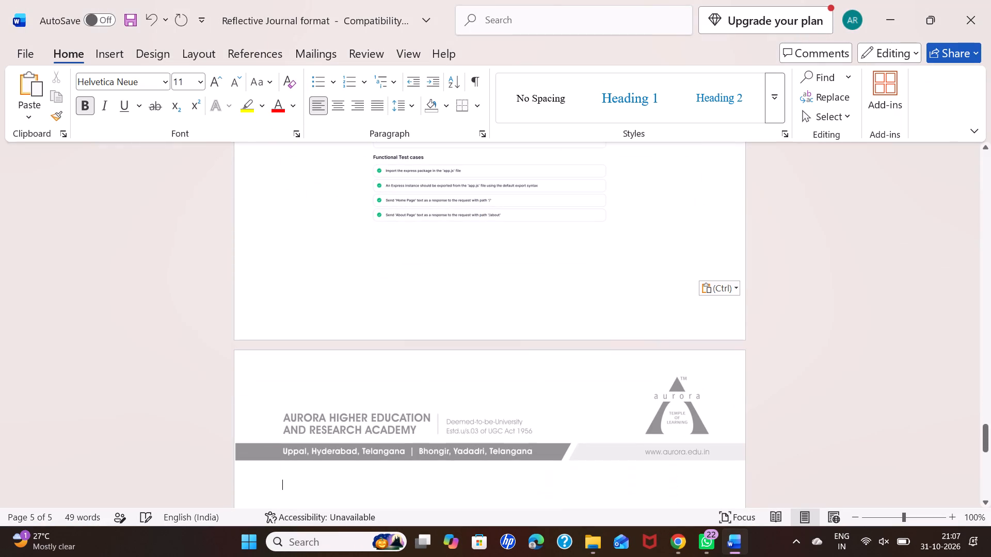
{"action": "scroll", "coordinate": [347, 490], "scroll_direction": "up", "scroll_amount": 1}
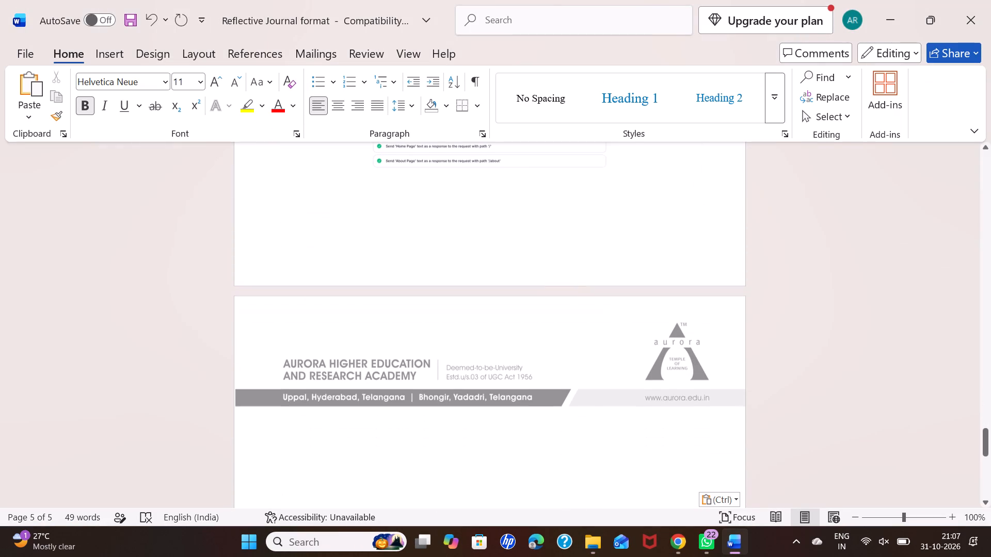